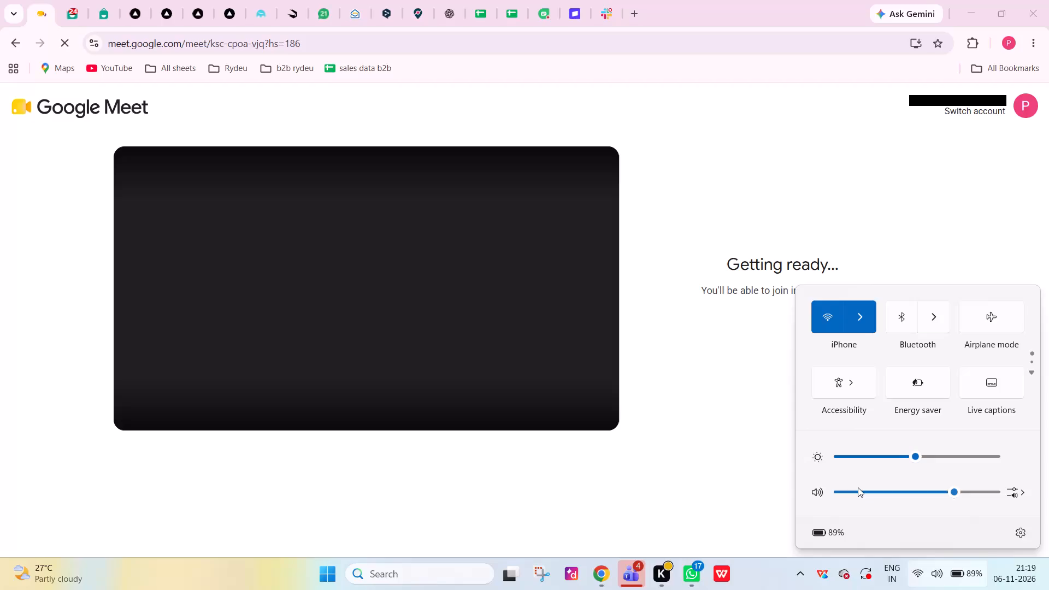
Lower the computer's speaker volume in the quick settings.
click(882, 491)
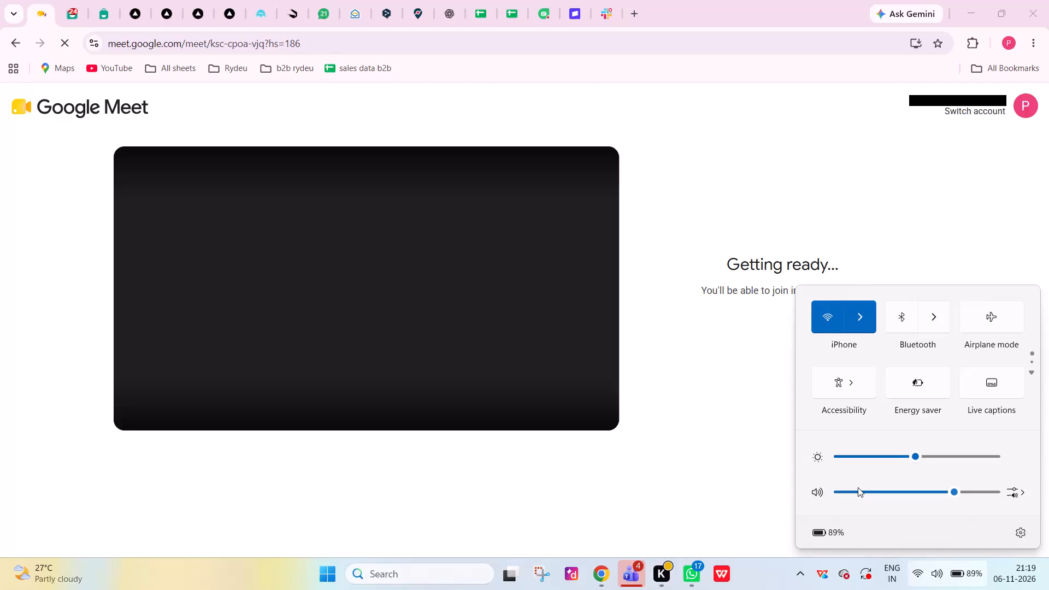
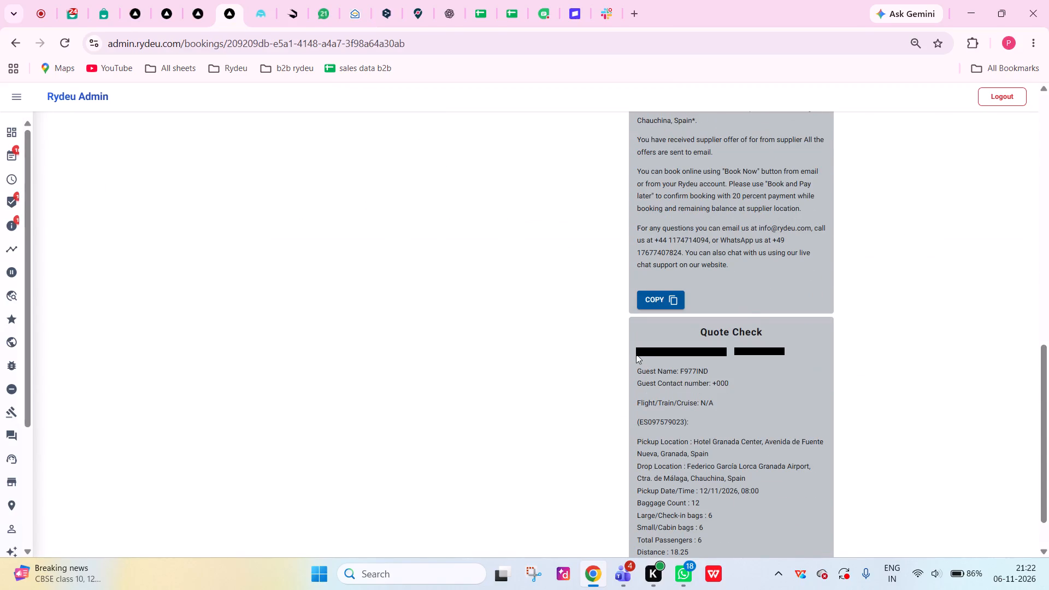
Copy the Quote Check booking text from its top line through the Total Passengers line, leaving out the distance.
drag(635, 353, 707, 533)
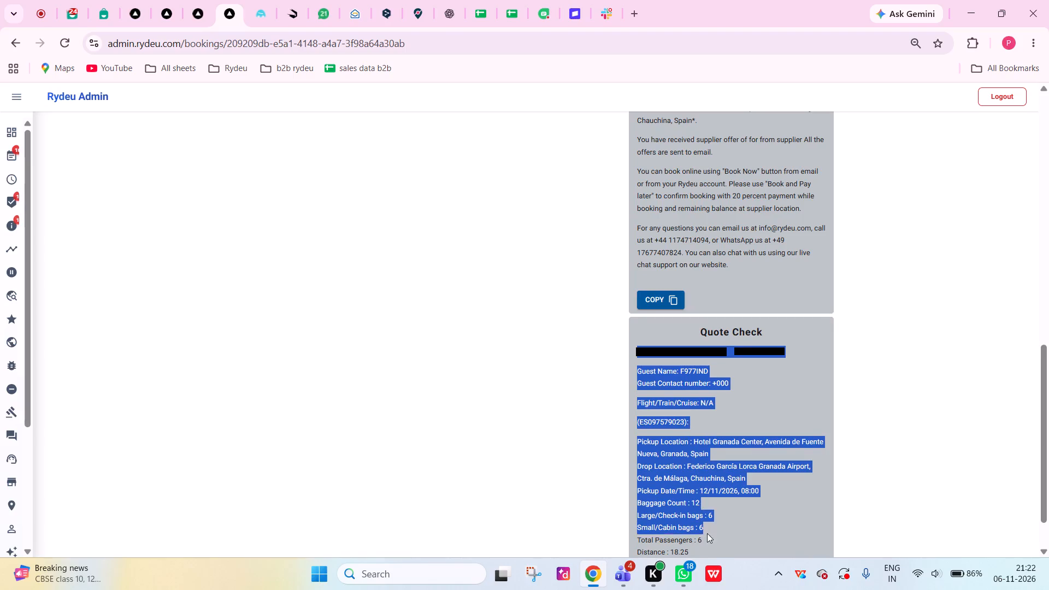
drag(707, 533, 709, 493)
key(ctrl+c)
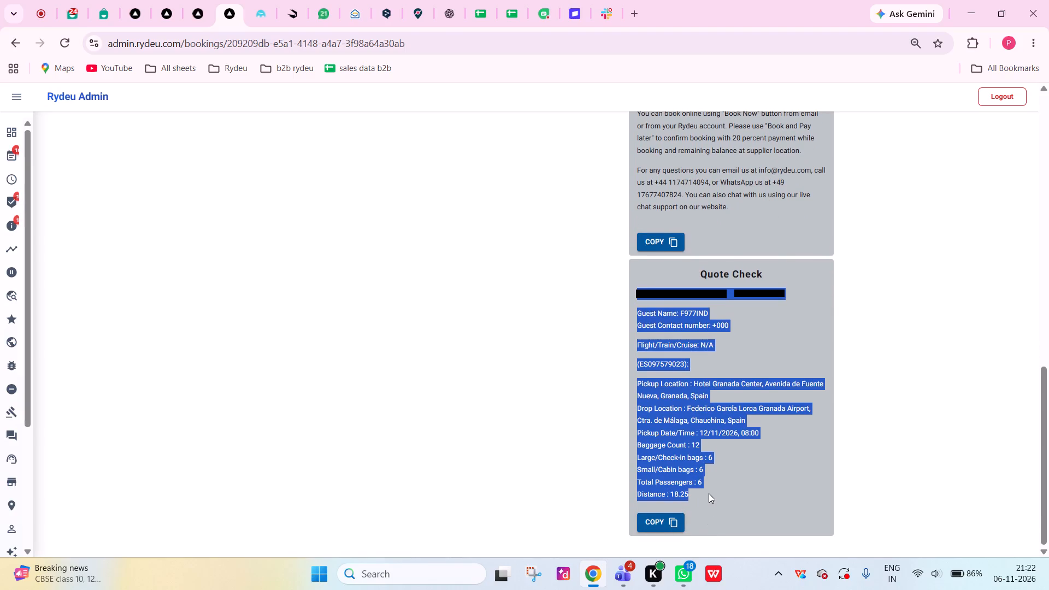
drag(709, 493, 715, 484)
key(ctrl+c)
key(ctrl+c)
key(ctrl+c)
key(ctrl+c)
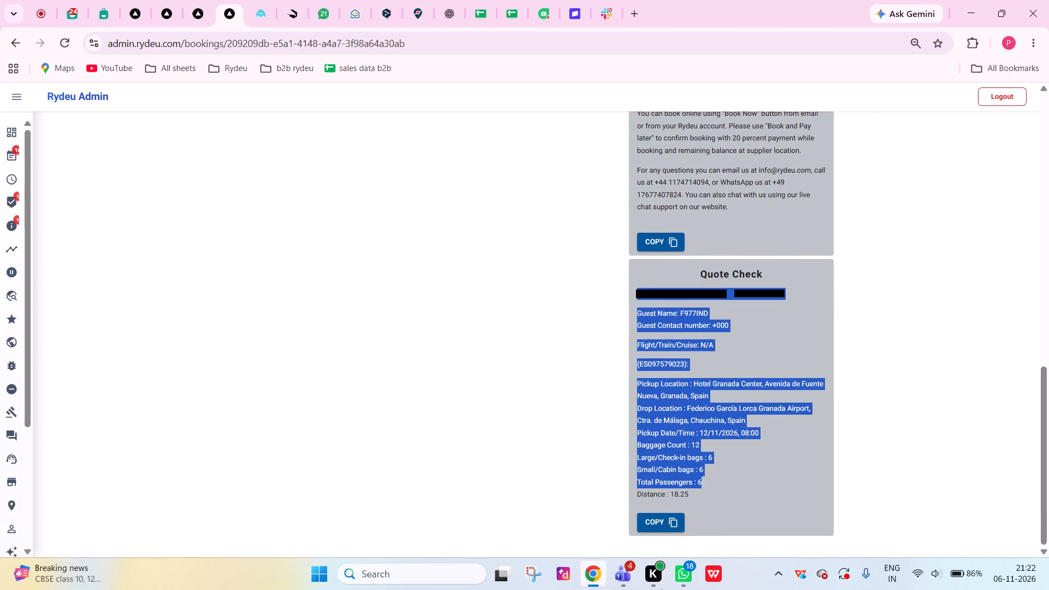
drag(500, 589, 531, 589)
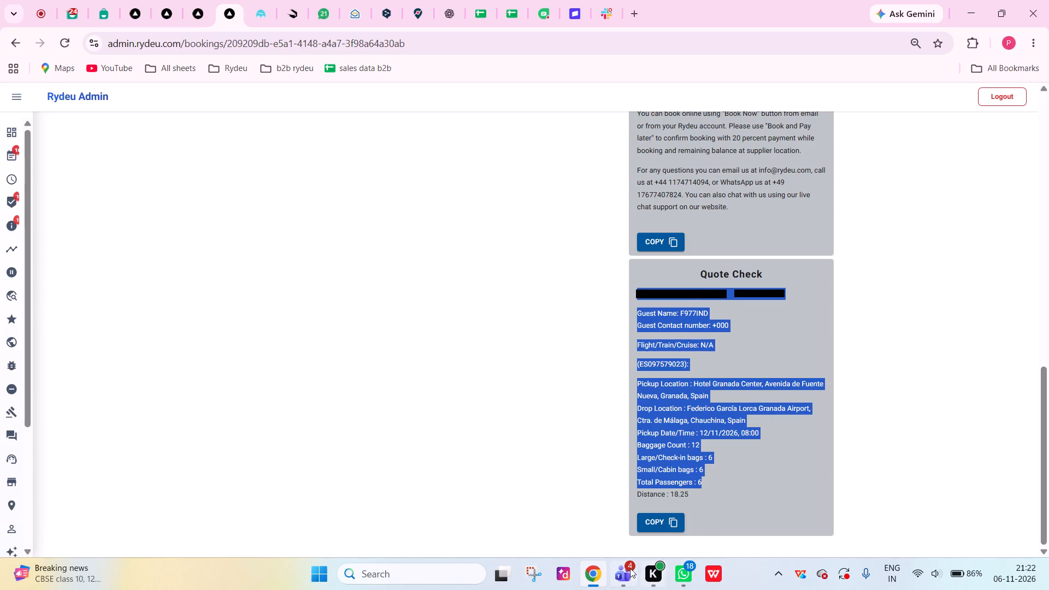
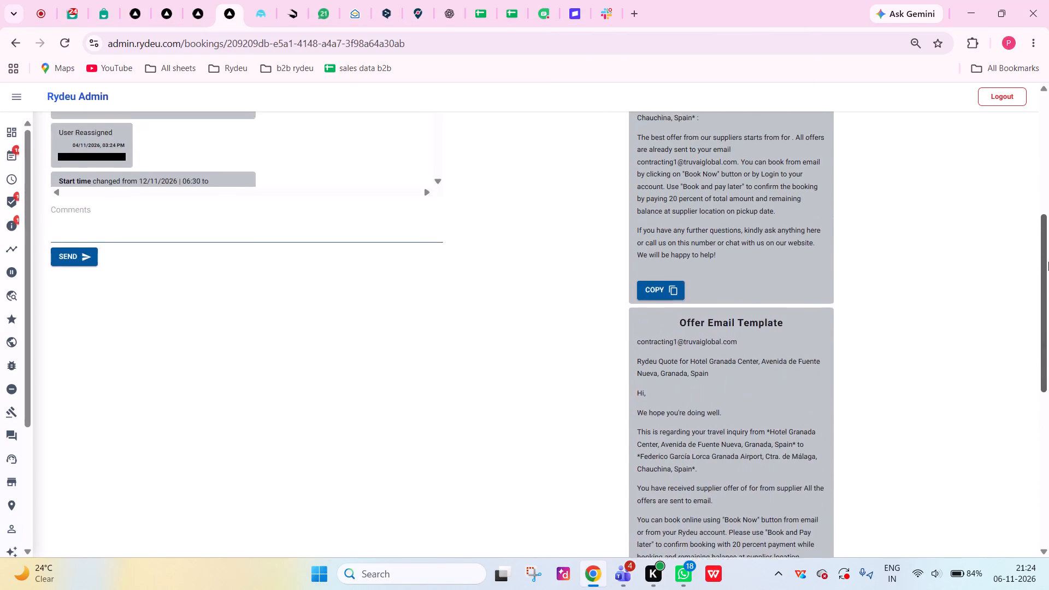
Review the booking's change and reassignment history above the comments field, through to the most recent entry.
drag(1048, 262, 1048, 230)
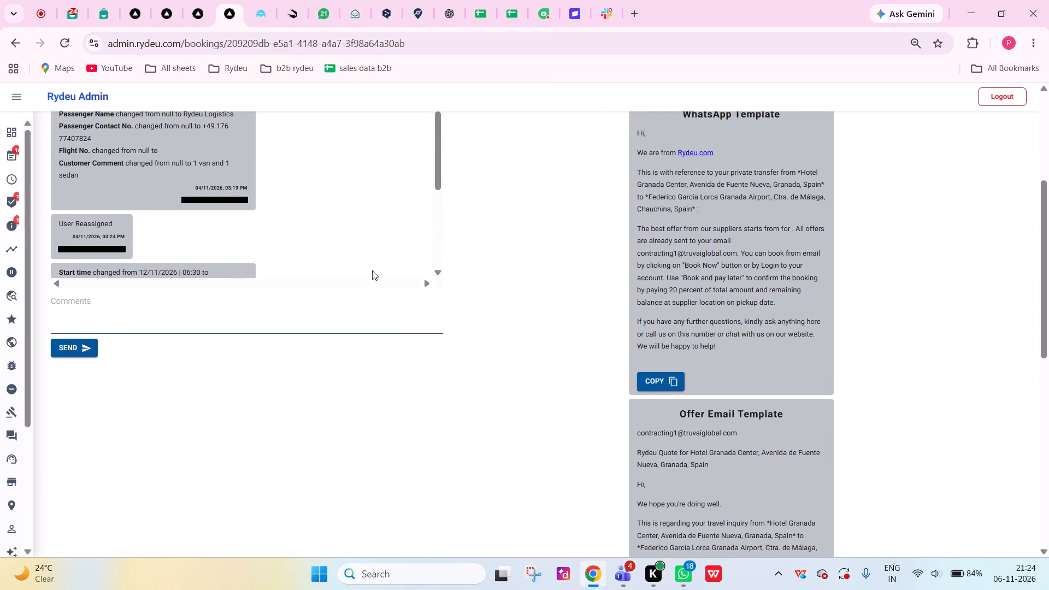
drag(435, 176, 434, 191)
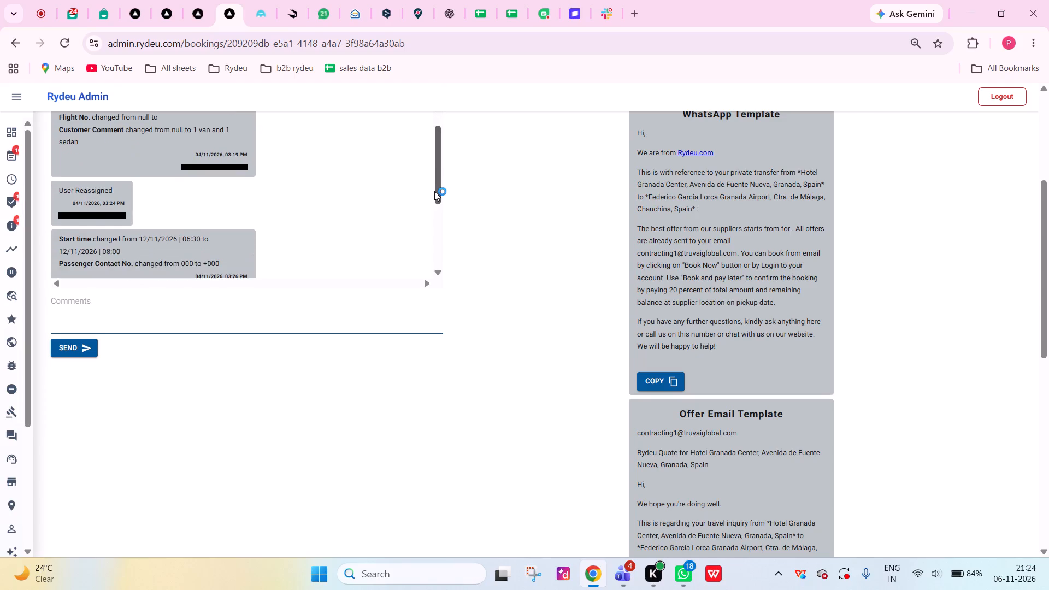
drag(434, 191, 440, 253)
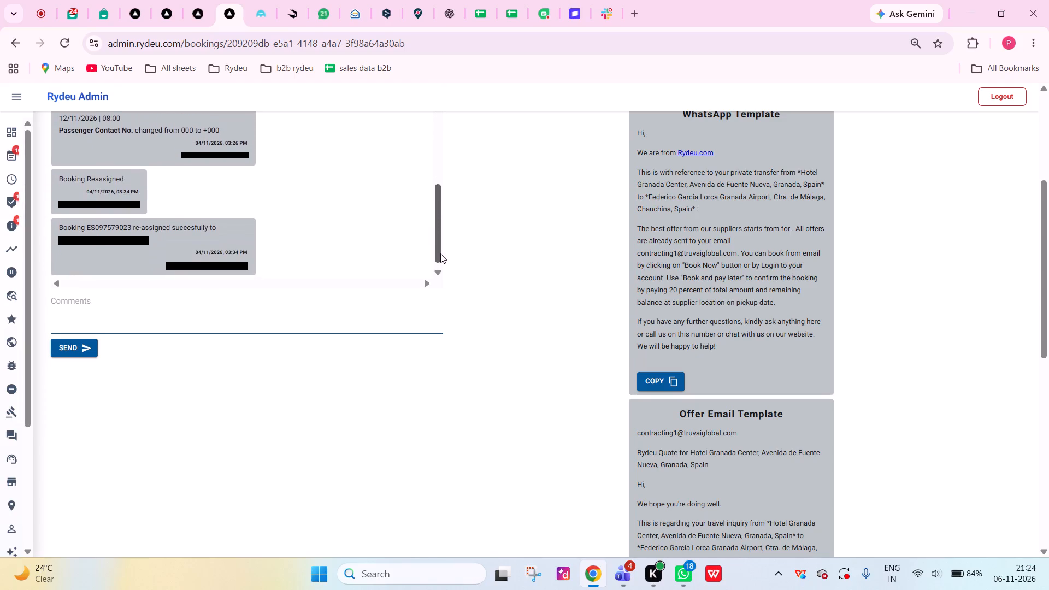
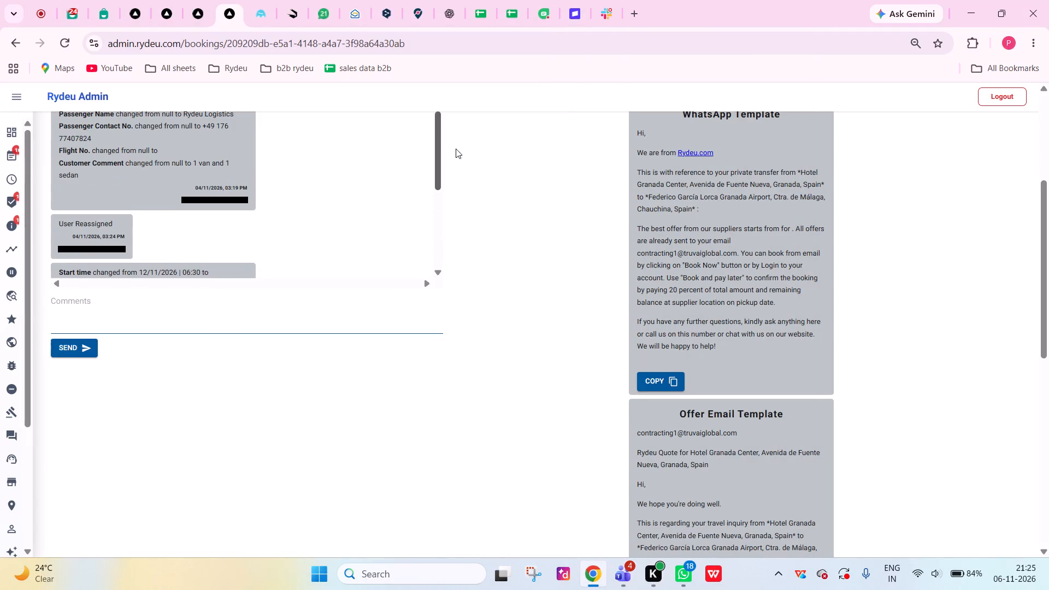
Open the transfer record of the Hotel Granada Center to Granada Airport booking for editing.
drag(456, 149, 456, 150)
drag(1039, 271, 1048, 218)
key(0)
key(0)
key(0)
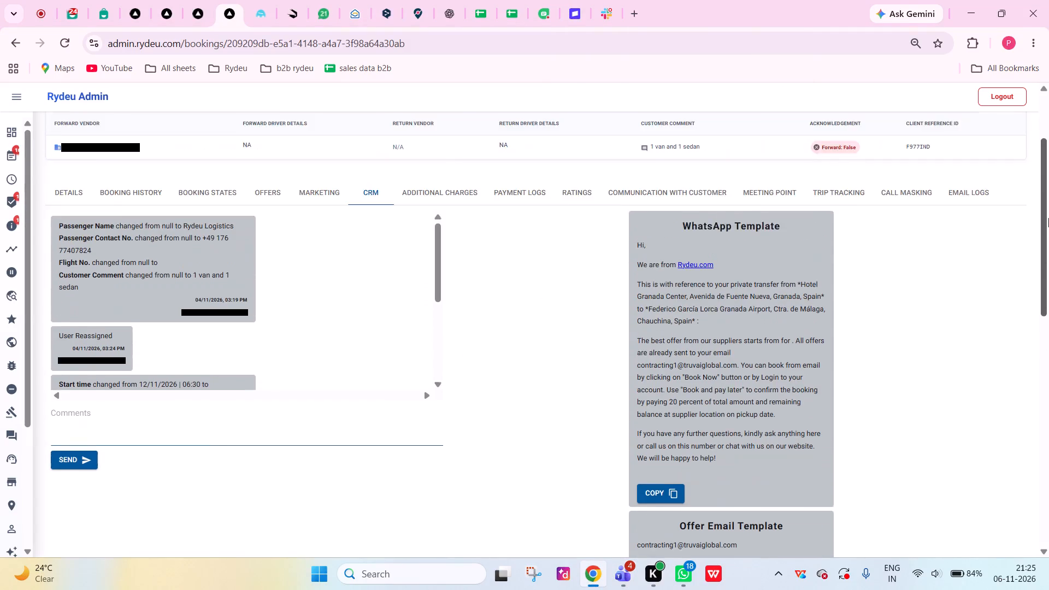
drag(1048, 218, 1048, 174)
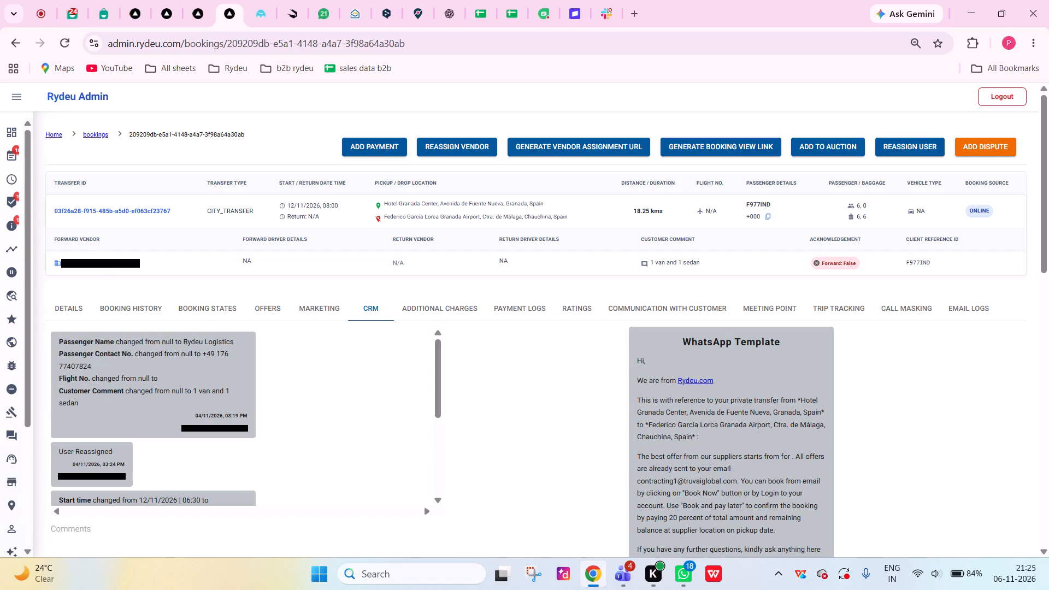
click(102, 209)
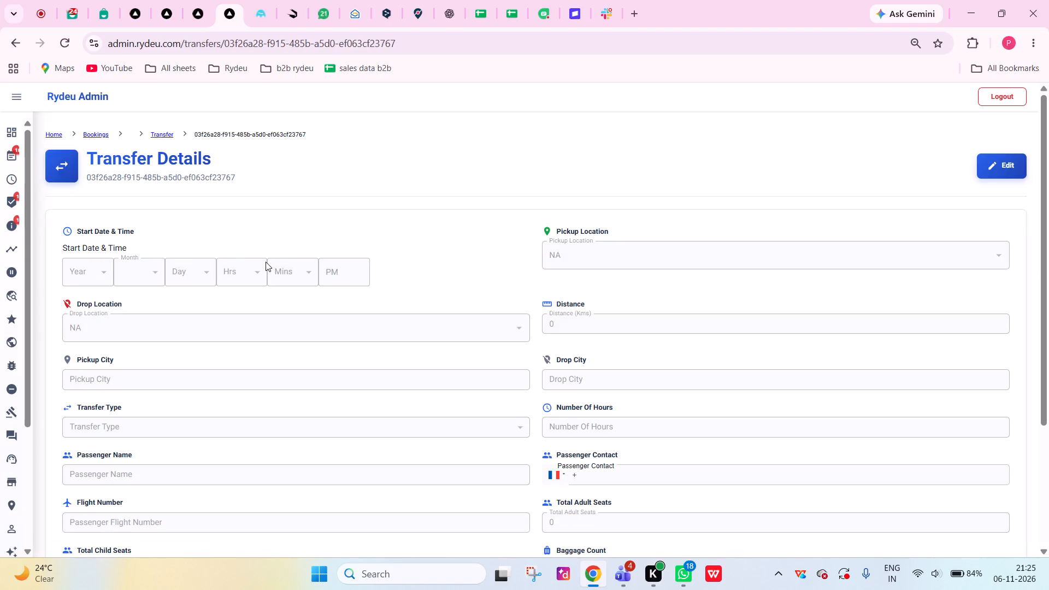
click(1001, 164)
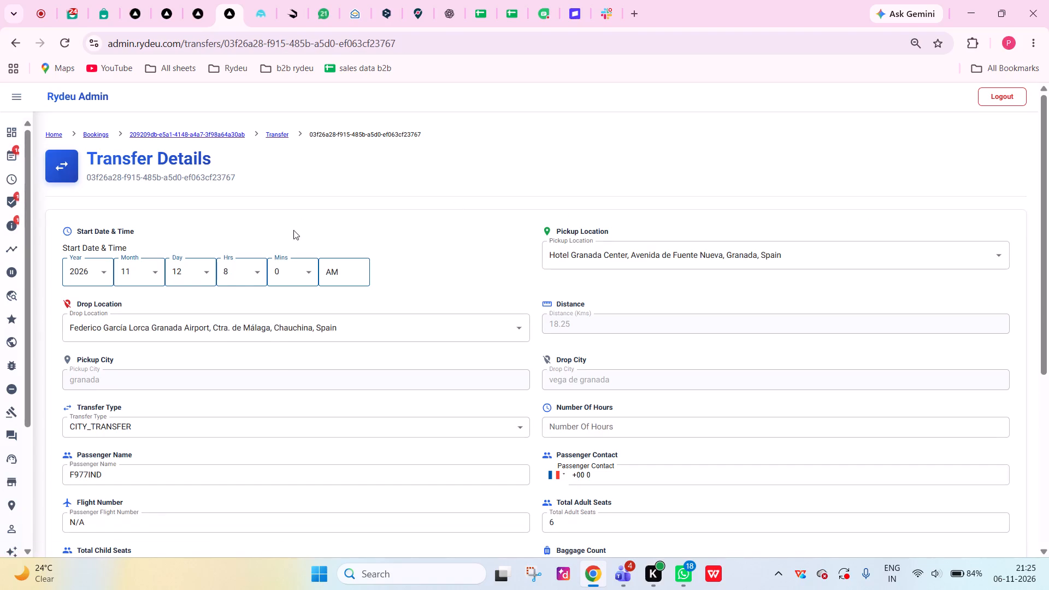
Set the hour of the transfer's start time to 7, keeping the date and minutes.
click(230, 268)
click(241, 239)
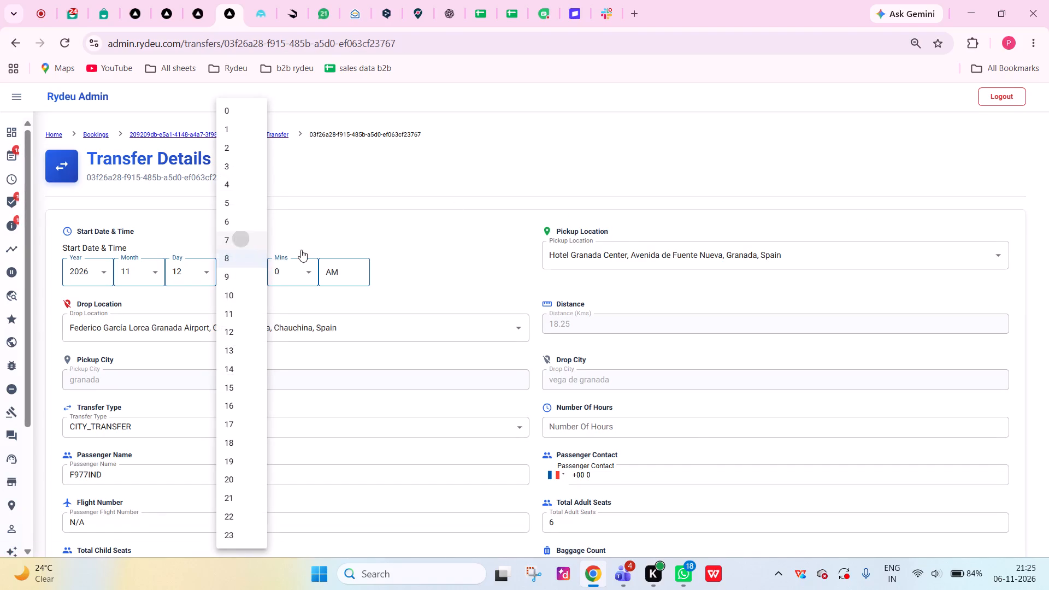
drag(1048, 276, 1048, 510)
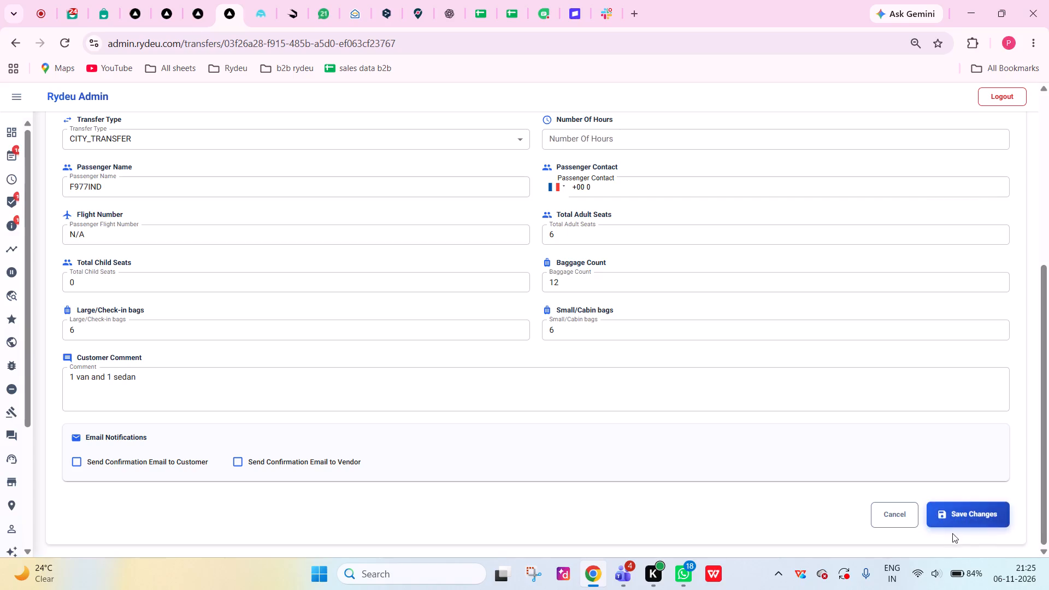
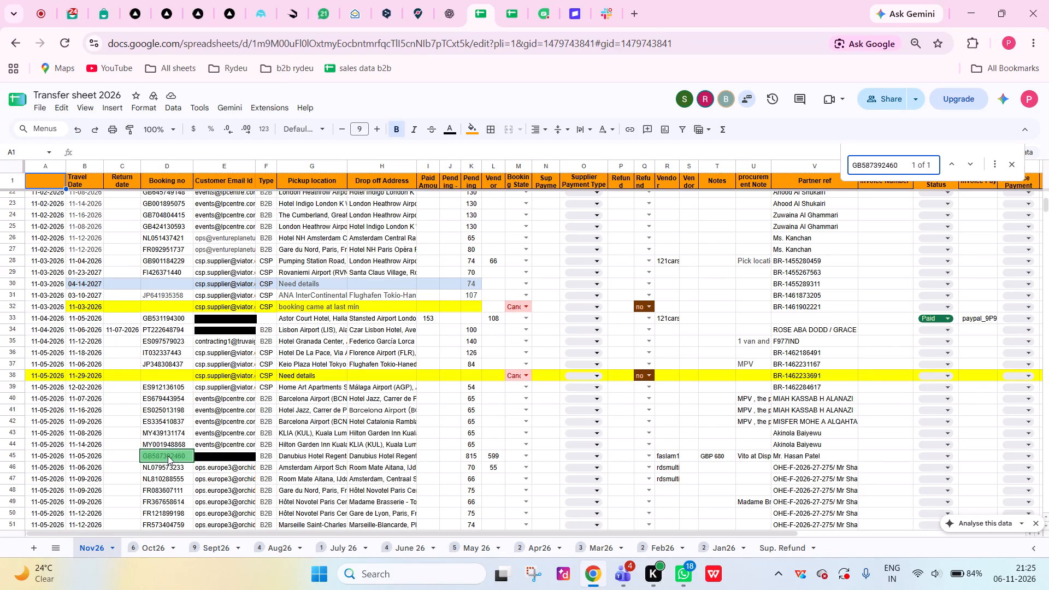
Check the pending amount of the Danubius Hotel Regent booking in row 45 of the transfer sheet.
key(ctrl+c)
click(473, 452)
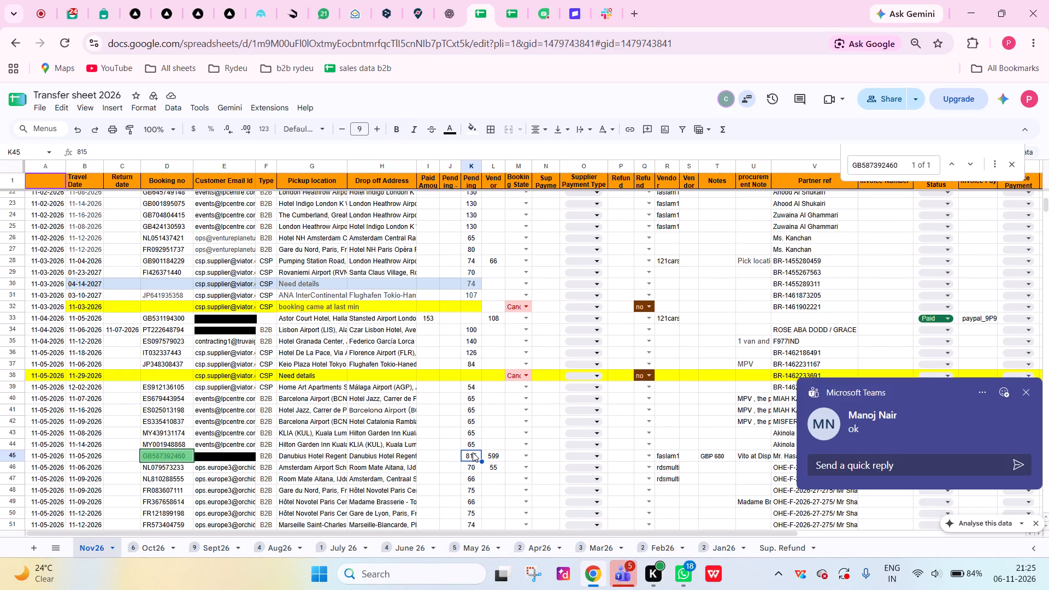
Convert 680 pounds sterling to euros with a Google search and compare the result with the booking's pending amount in the transfer sheet.
click(637, 14)
click(544, 43)
text(gbp t)
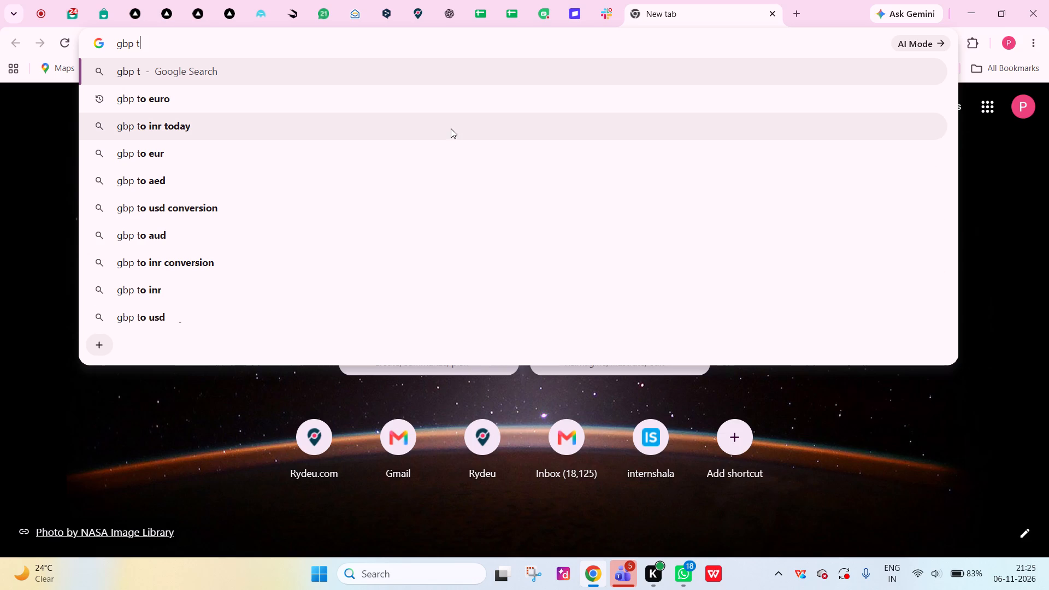
click(323, 102)
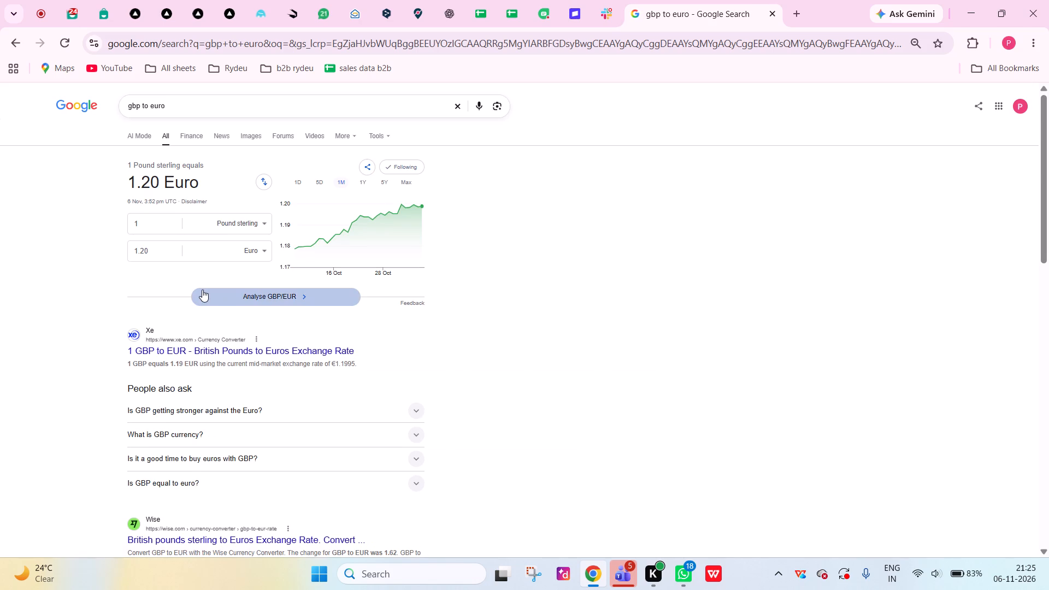
click(145, 227)
key(BackSpace)
key(BackSpace)
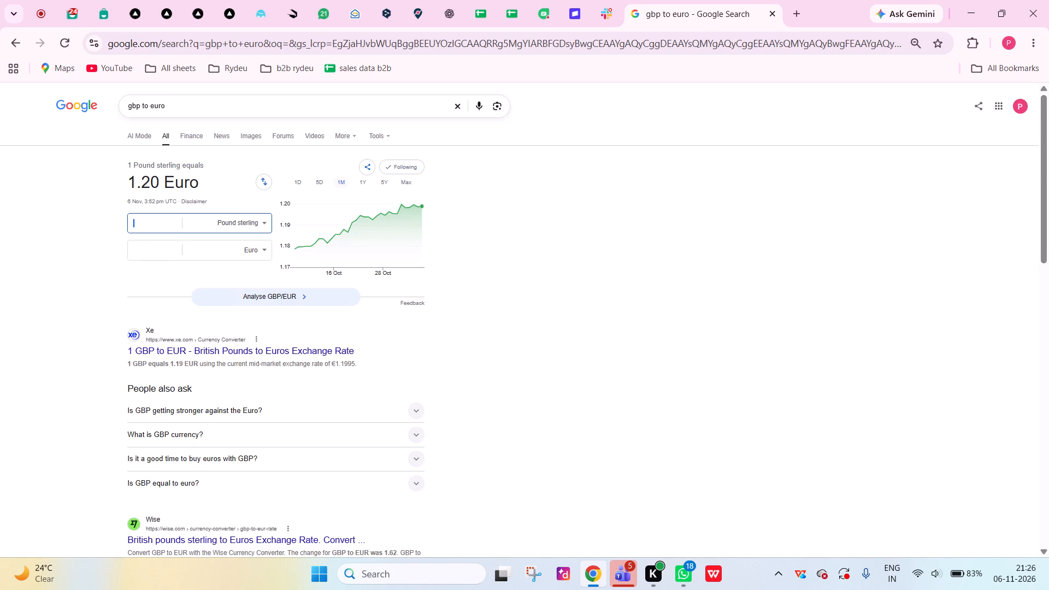
text(680)
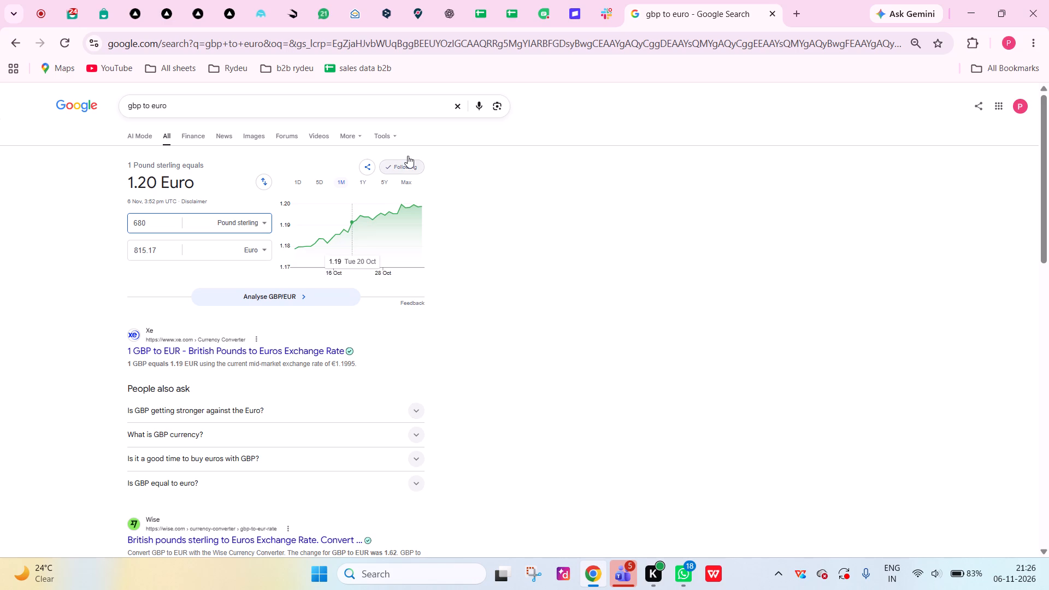
click(490, 17)
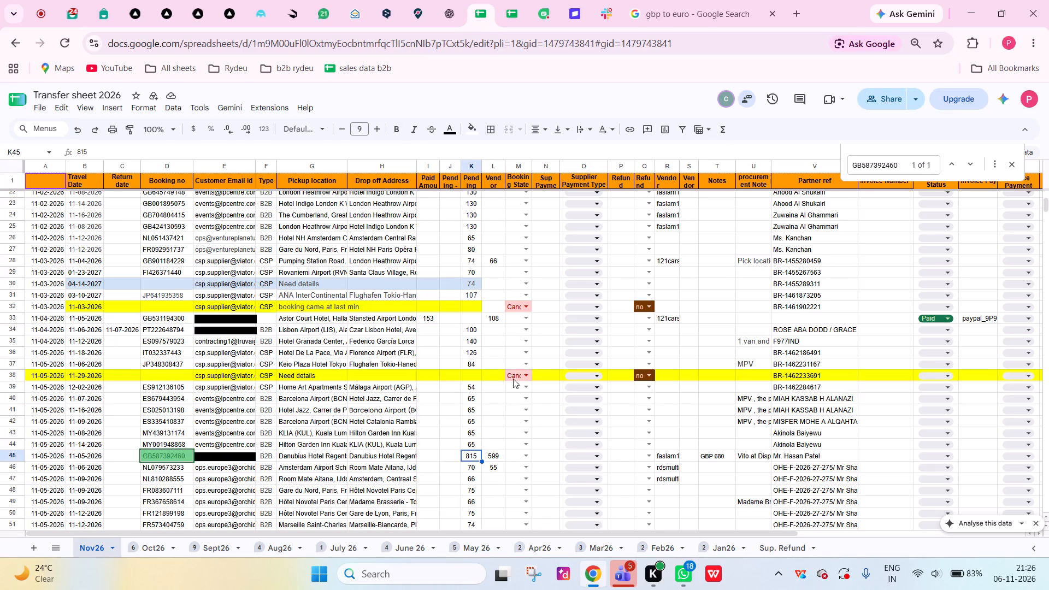
click(651, 3)
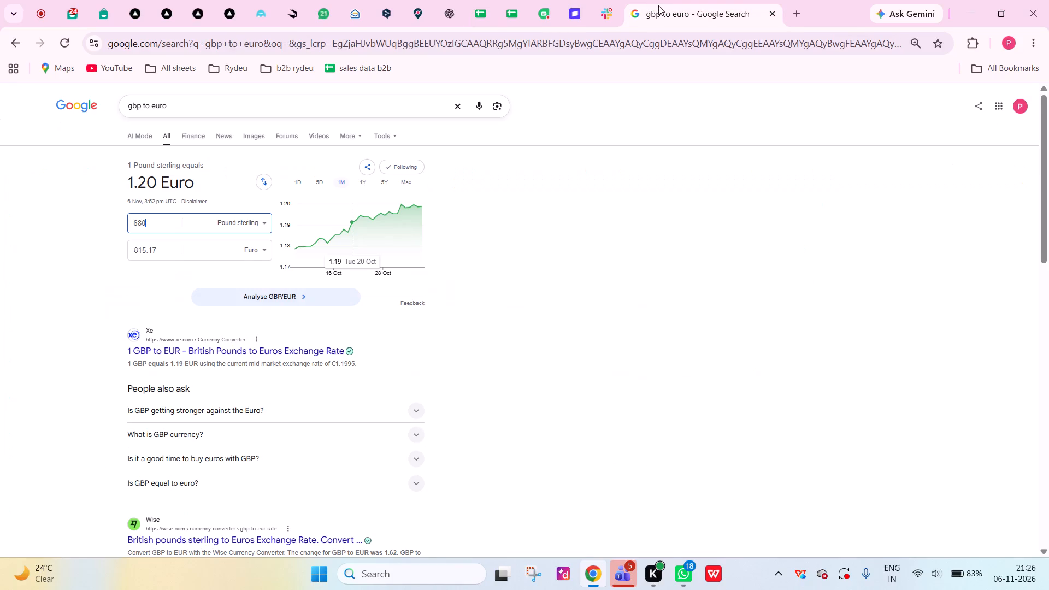
Start a calculation in a new browser tab that adds an amount to 680.
click(798, 7)
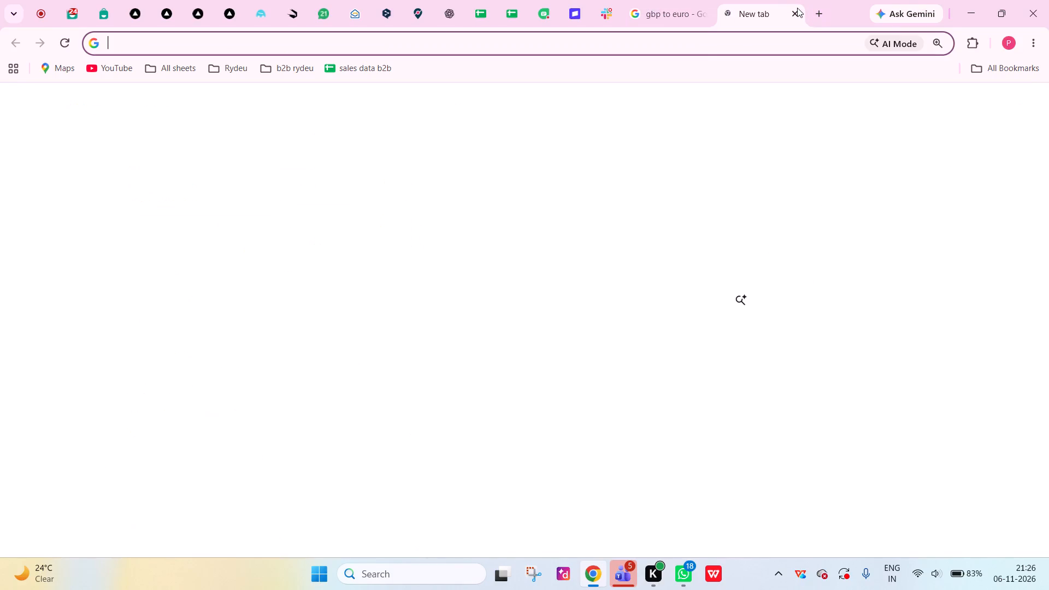
text(680)
key(plus)
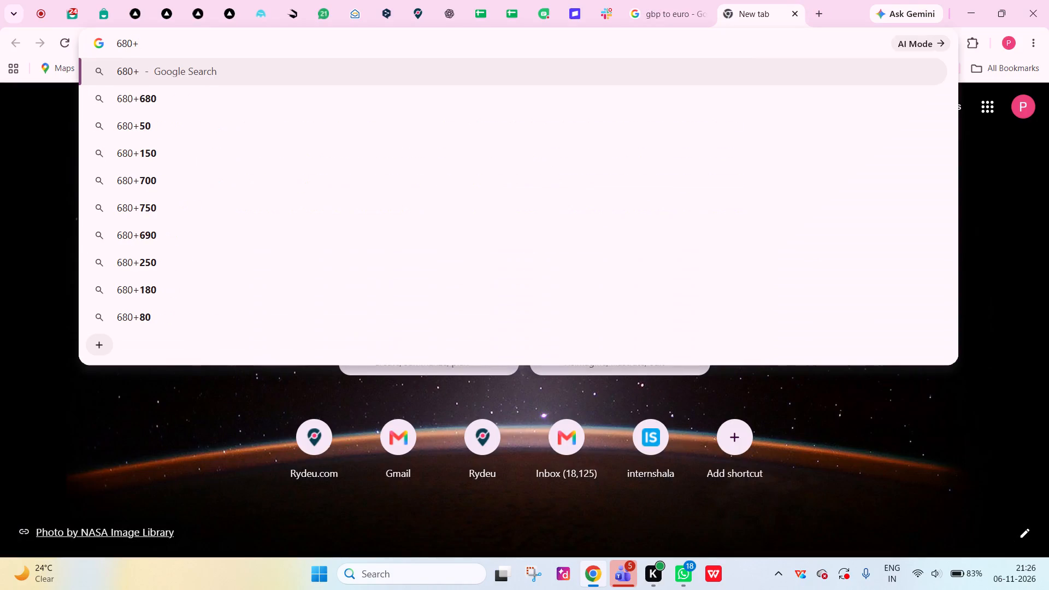
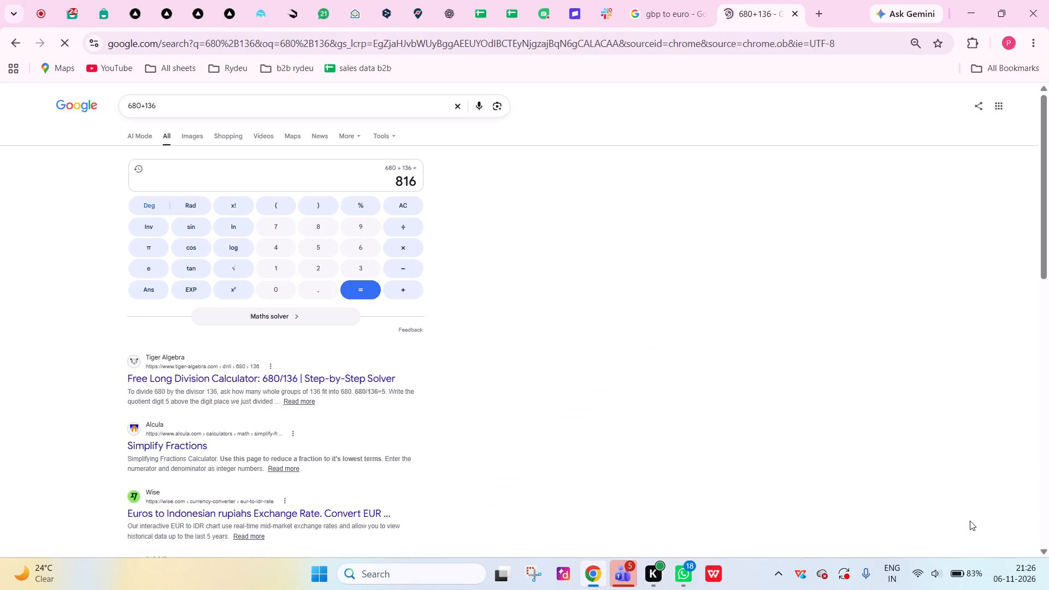
Convert 816 pounds sterling to euros in the existing currency converter search.
click(677, 13)
double_click(138, 219)
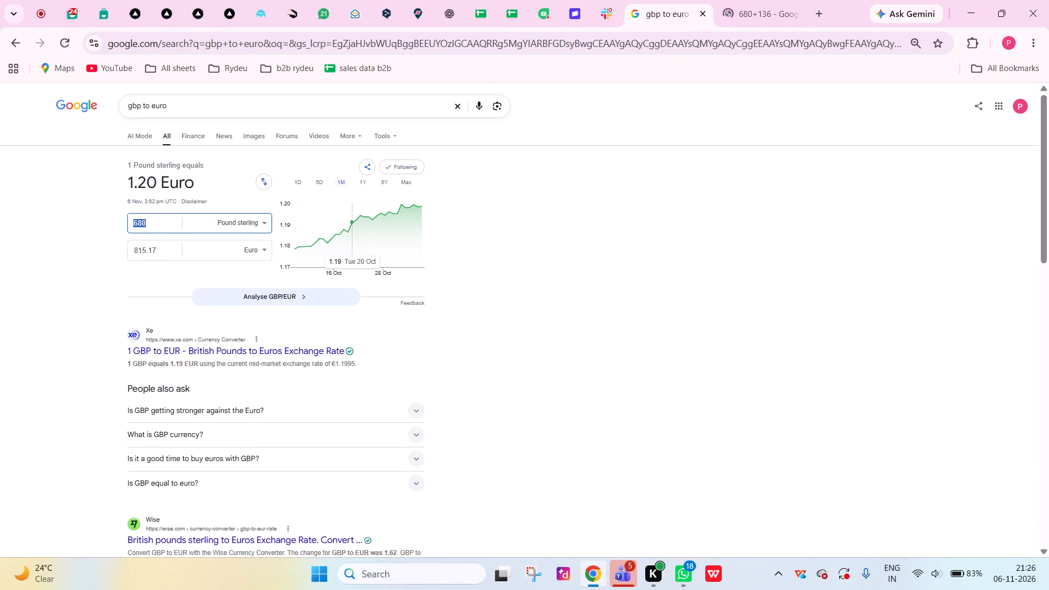
text(816)
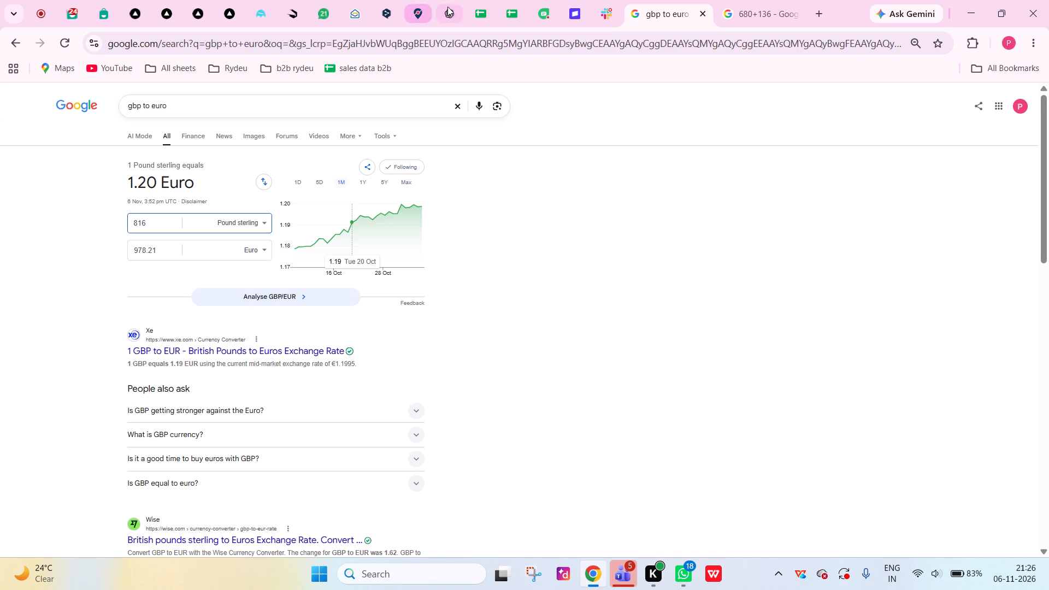
Set the Danubius Hotel Regent booking's pending amount in row 45 of the transfer sheet to 979.
click(475, 4)
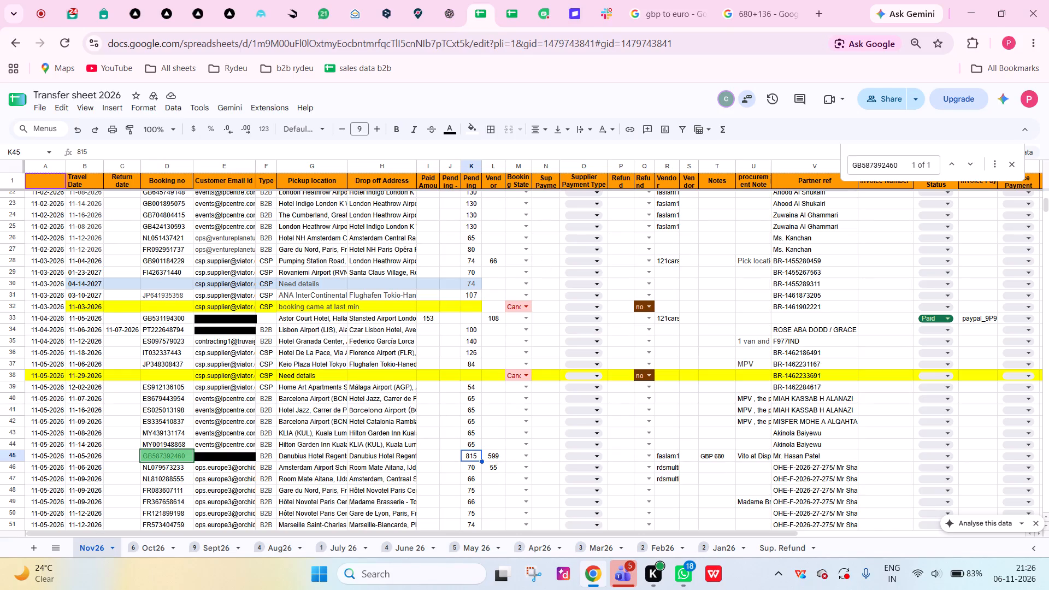
text(979)
click(495, 431)
Extend the row 45 Notes entry to read "GBP 680+GBP 132 (For 2 hr additional)".
click(712, 455)
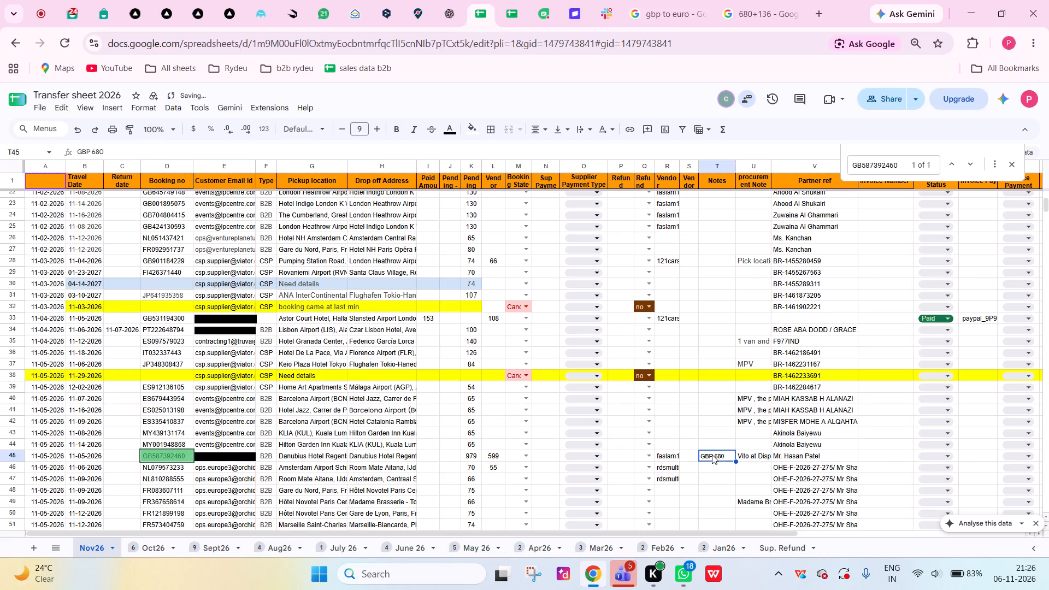
click(177, 150)
key(plus)
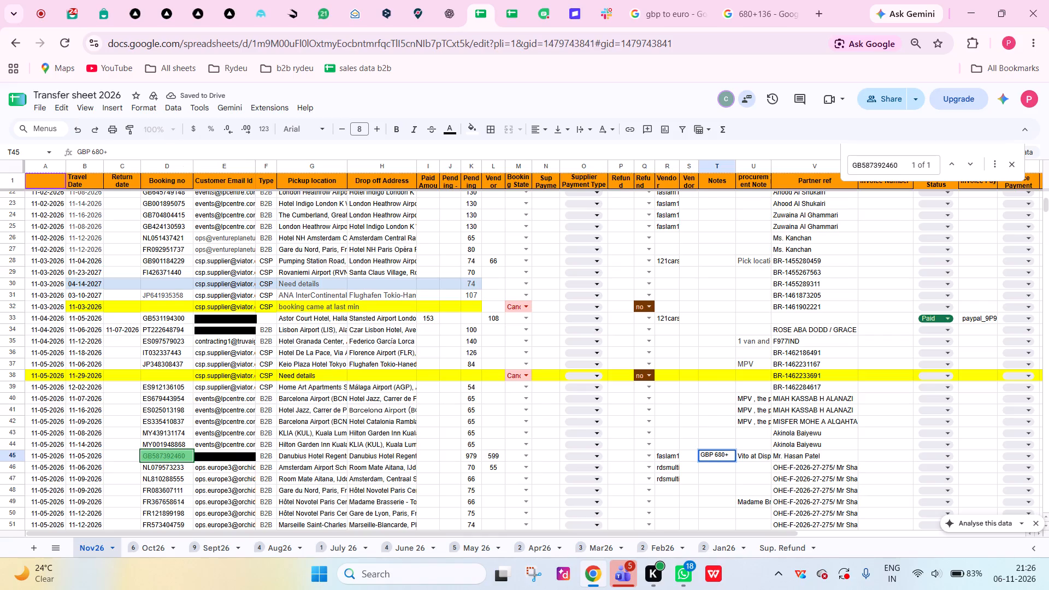
key(1)
key(BackSpace)
text(GBP)
key(space)
text(132)
key(space)
text((F)
text(or)
key(space)
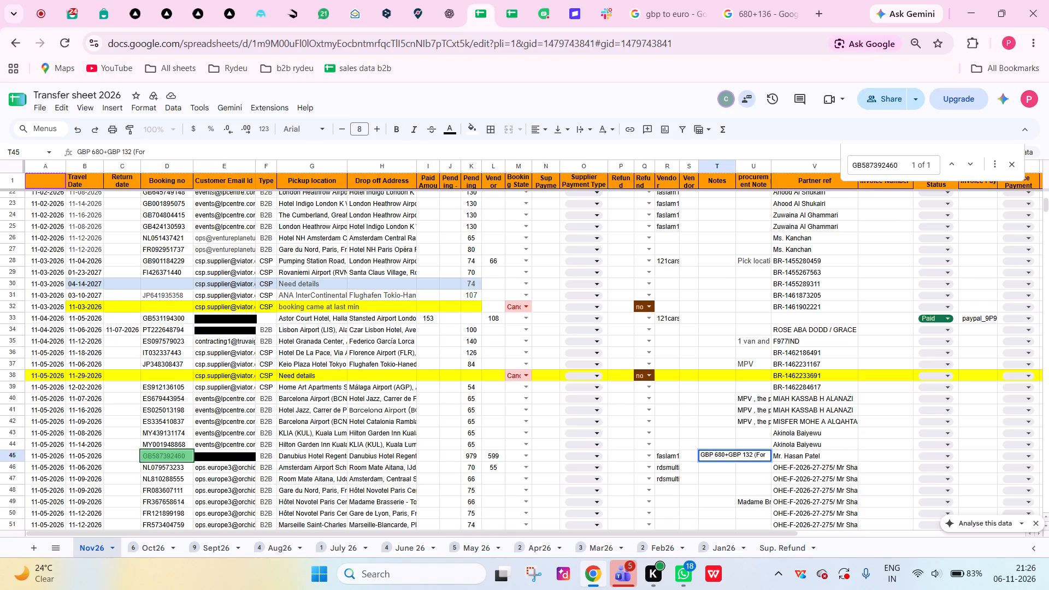
text(2 hr additional)
key(shift+parenright)
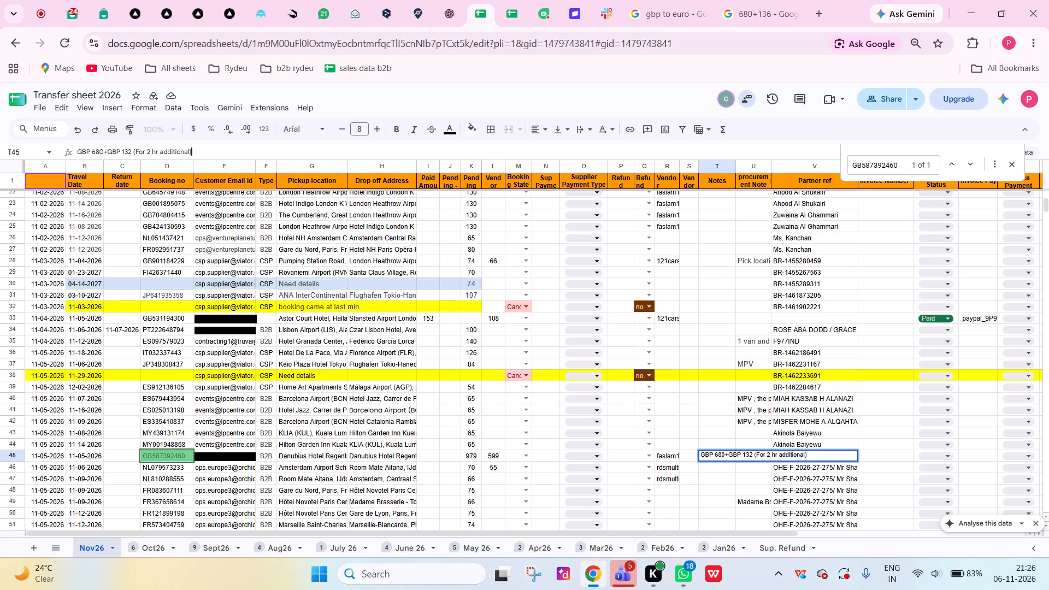
click(722, 385)
Attach a note to row 45's pending amount using the copied Notes text, reading "Actual amount GBP 680+GBP 132 (For 2 hr additional)".
click(717, 452)
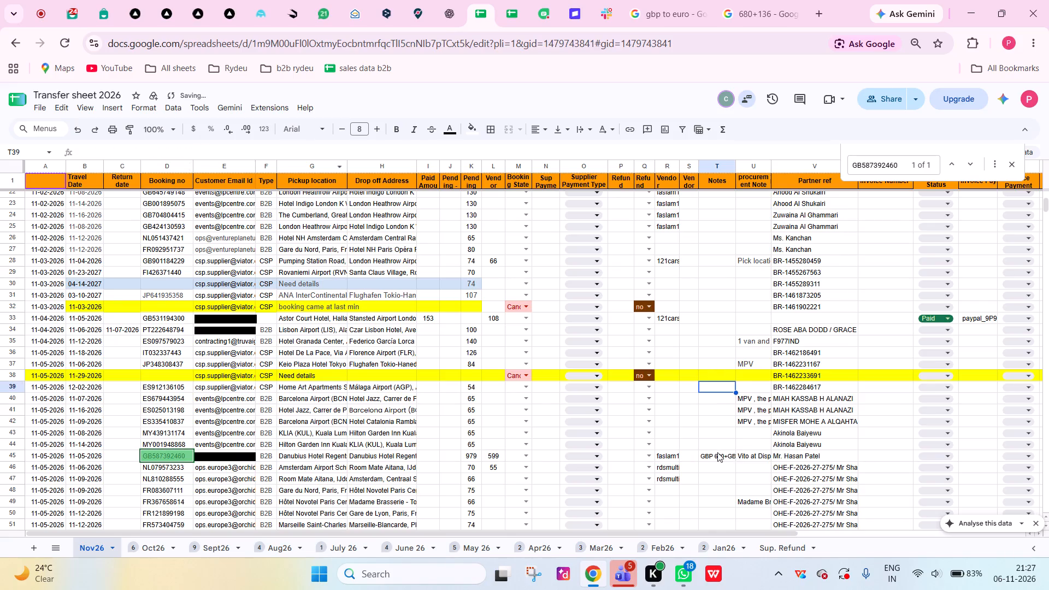
key(ctrl+c)
right_click(470, 456)
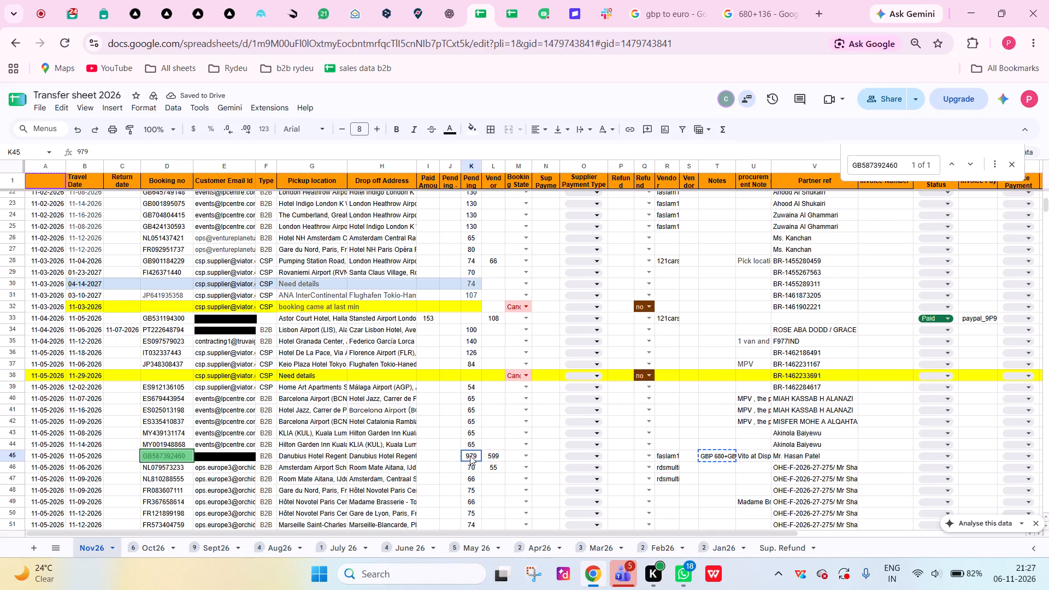
click(520, 472)
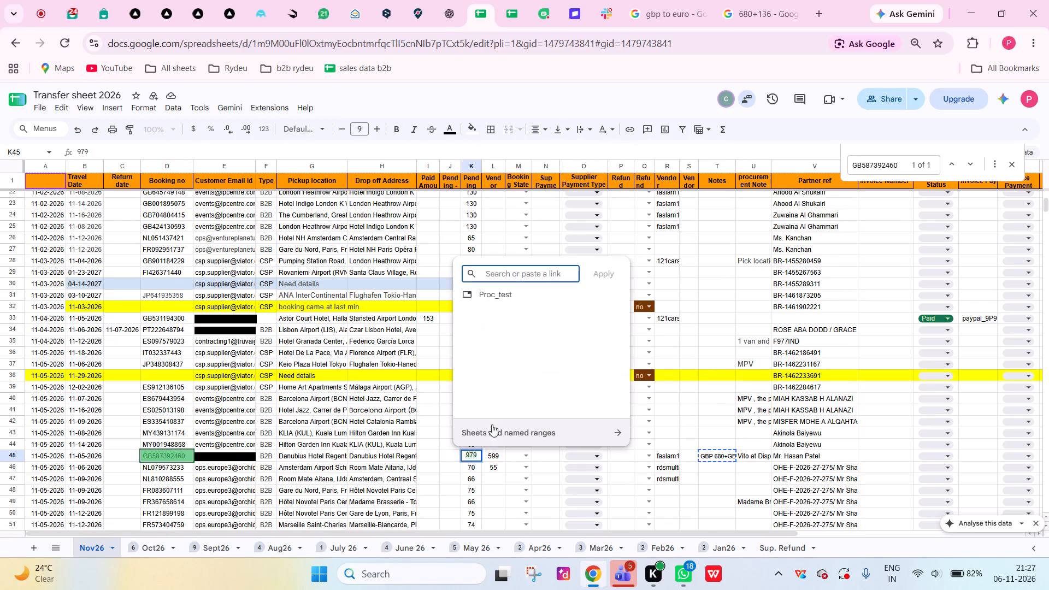
click(425, 419)
right_click(470, 455)
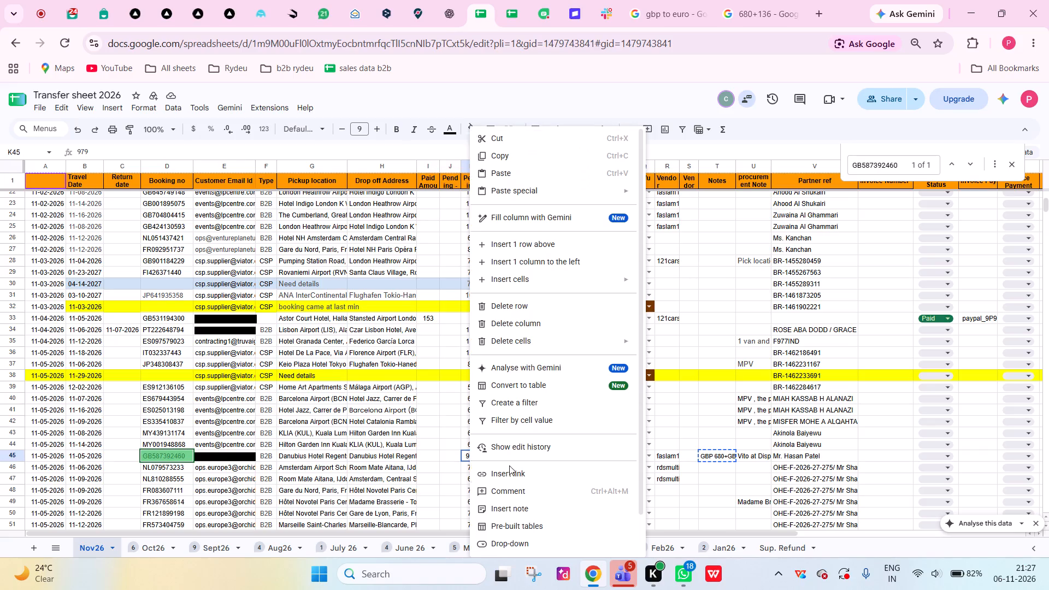
click(525, 506)
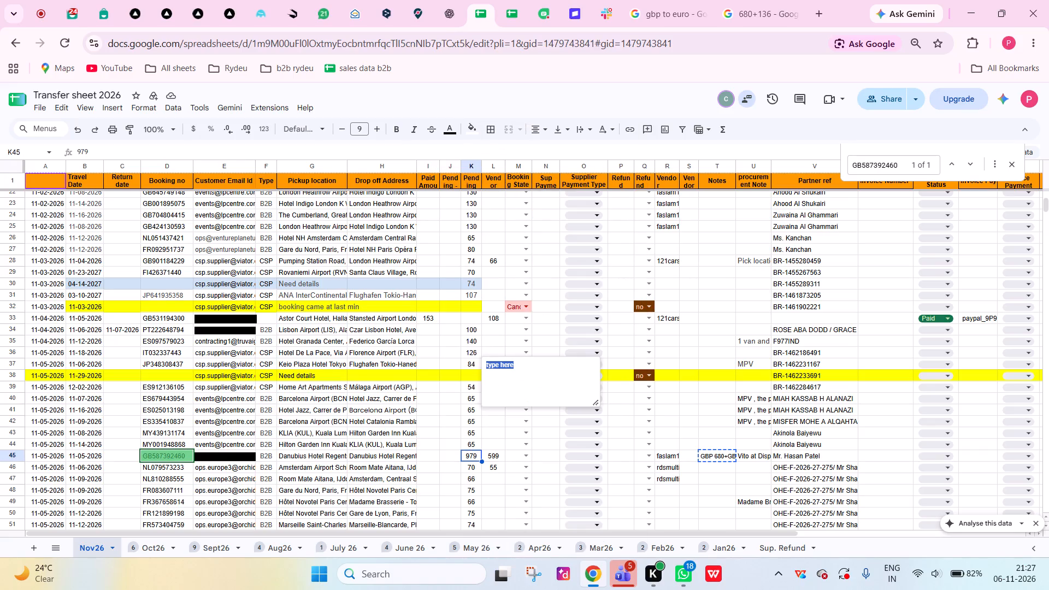
triple_click(503, 365)
key(ctrl+v)
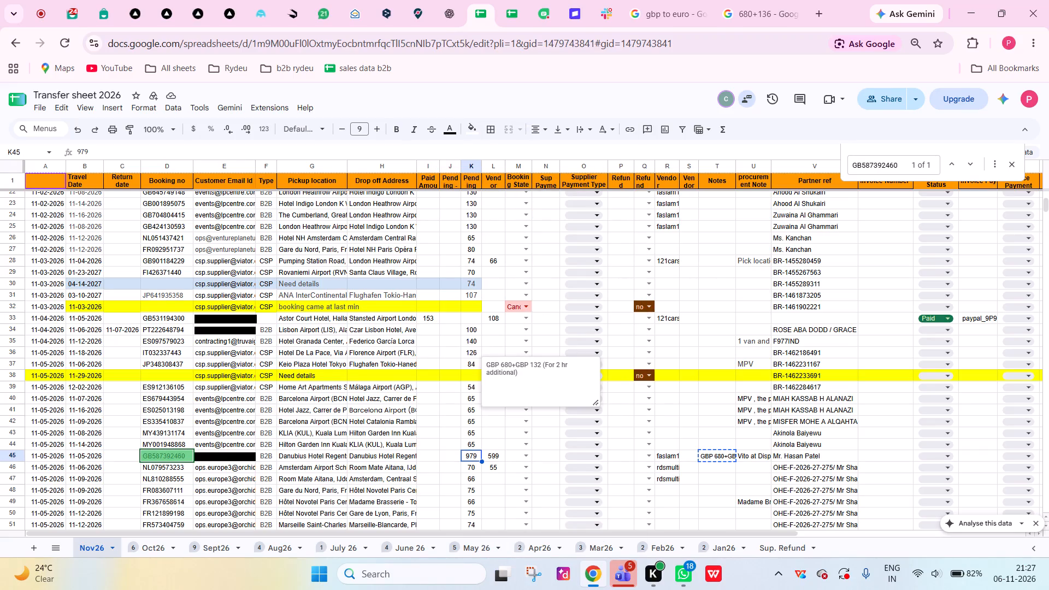
click(487, 364)
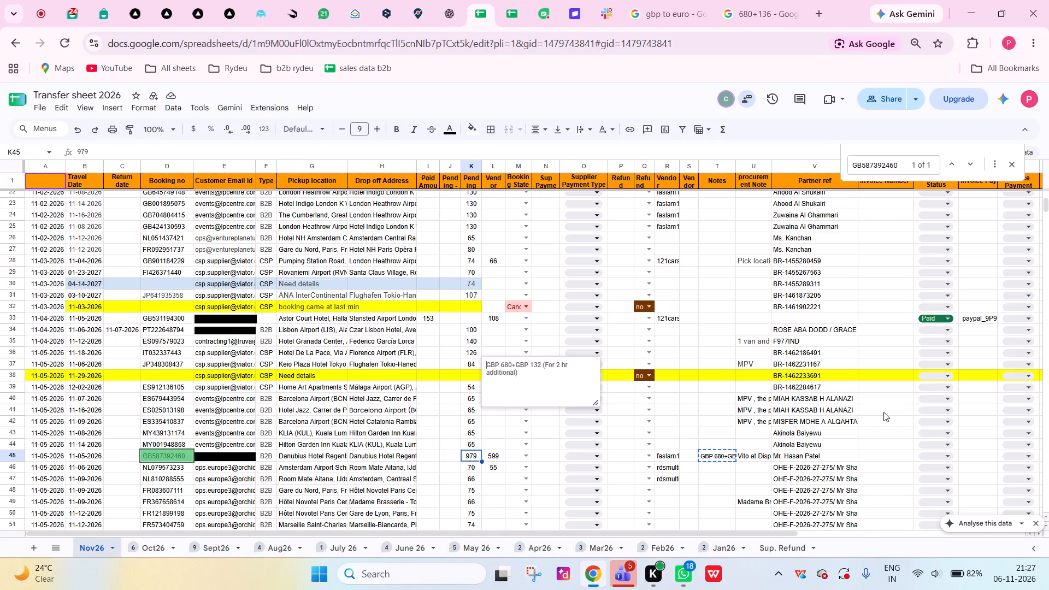
key(i)
key(BackSpace)
key(a)
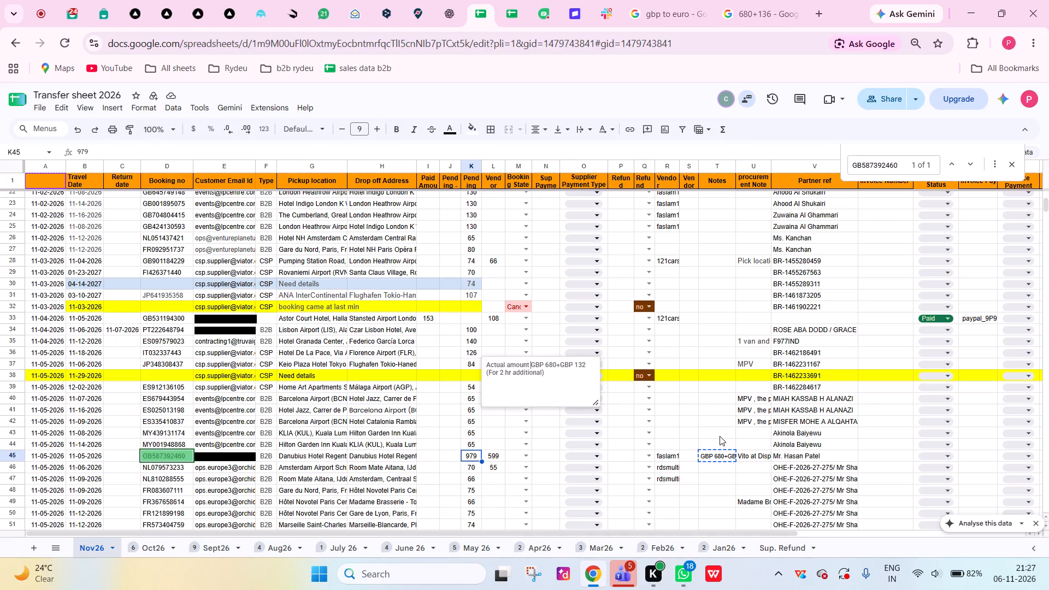
click(721, 408)
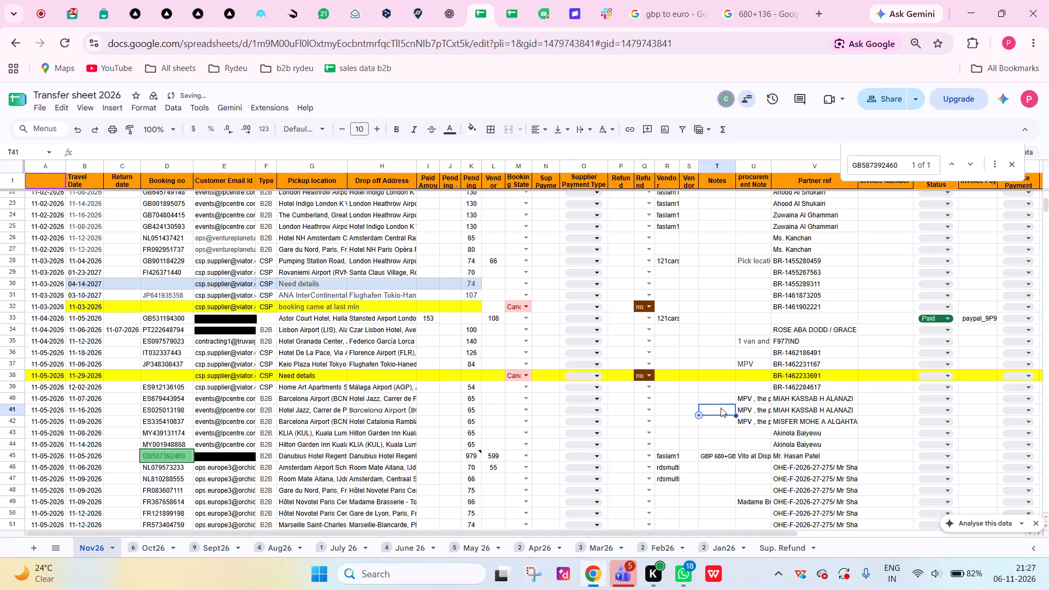
Recheck the pound-to-euro conversion against the row 45 Notes entry in the transfer sheet.
click(663, 2)
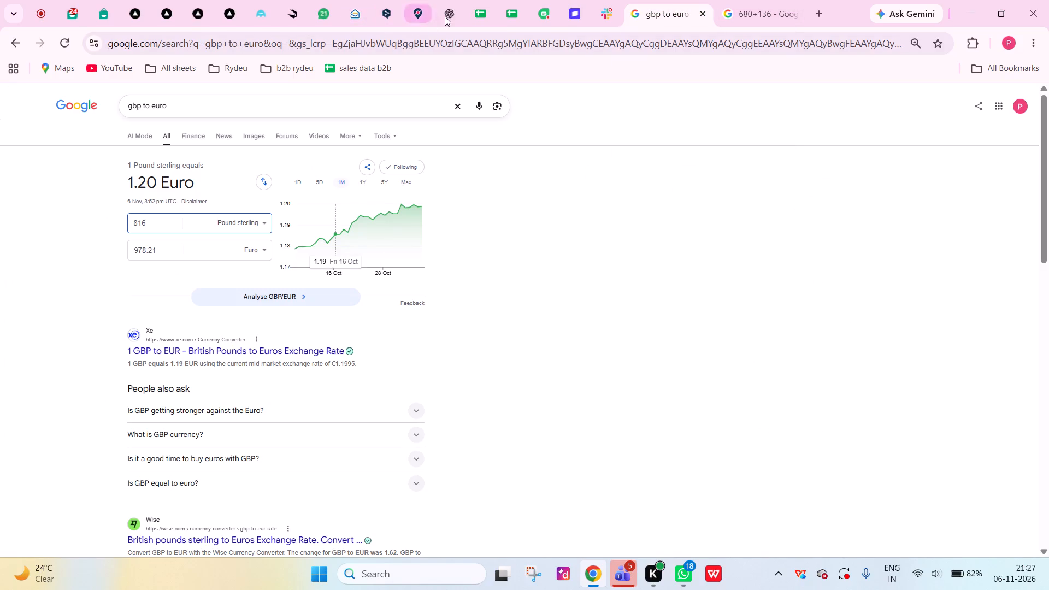
click(474, 10)
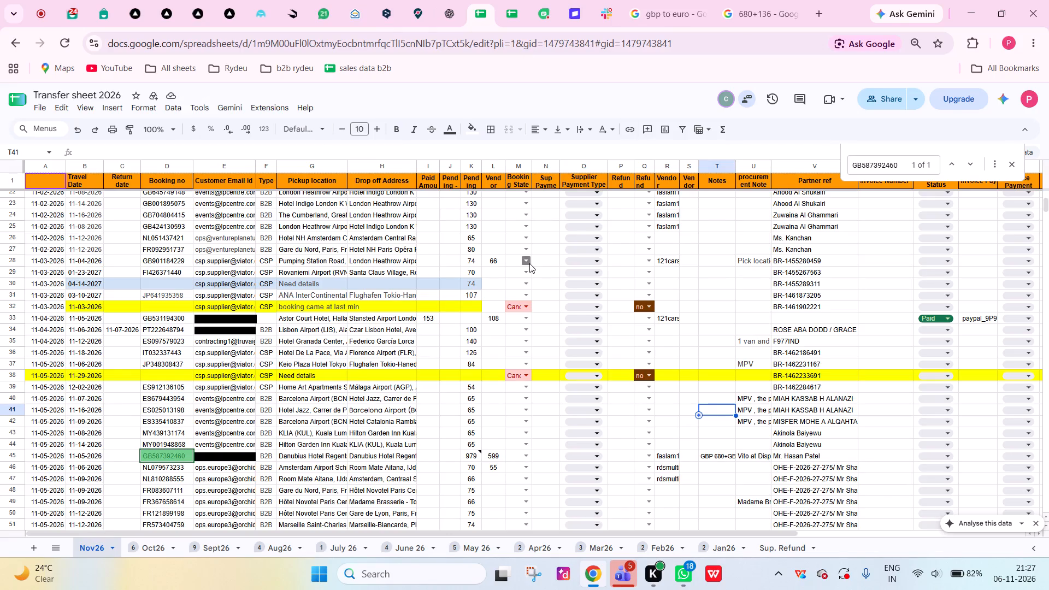
click(718, 456)
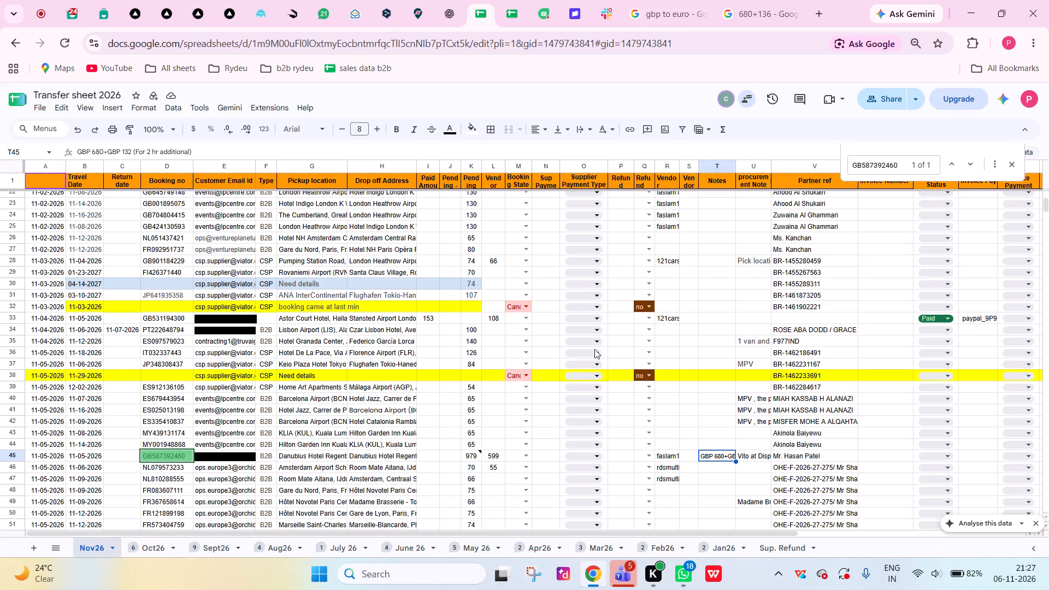
click(202, 146)
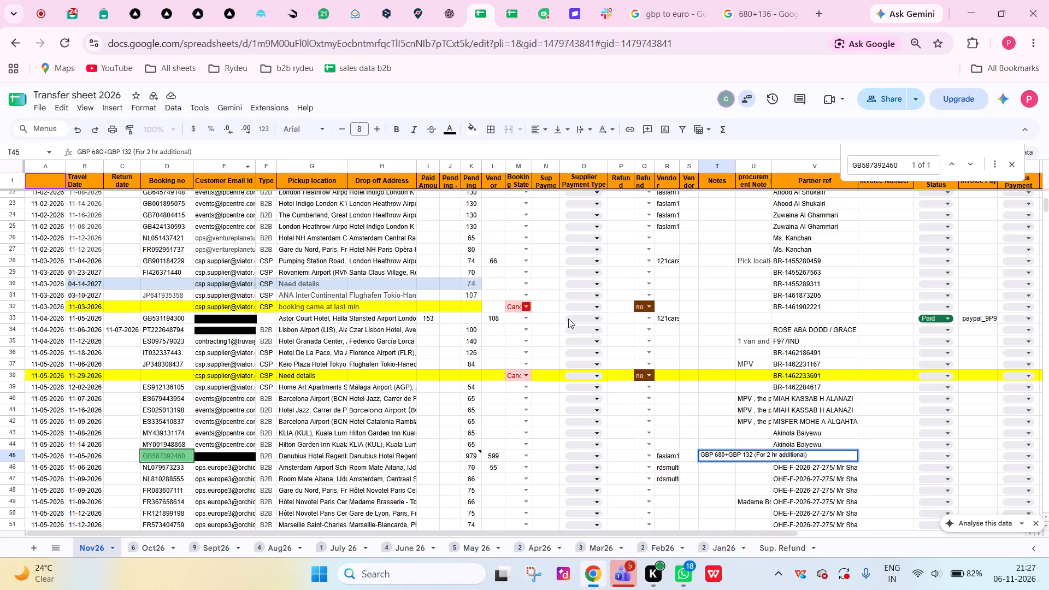
click(715, 386)
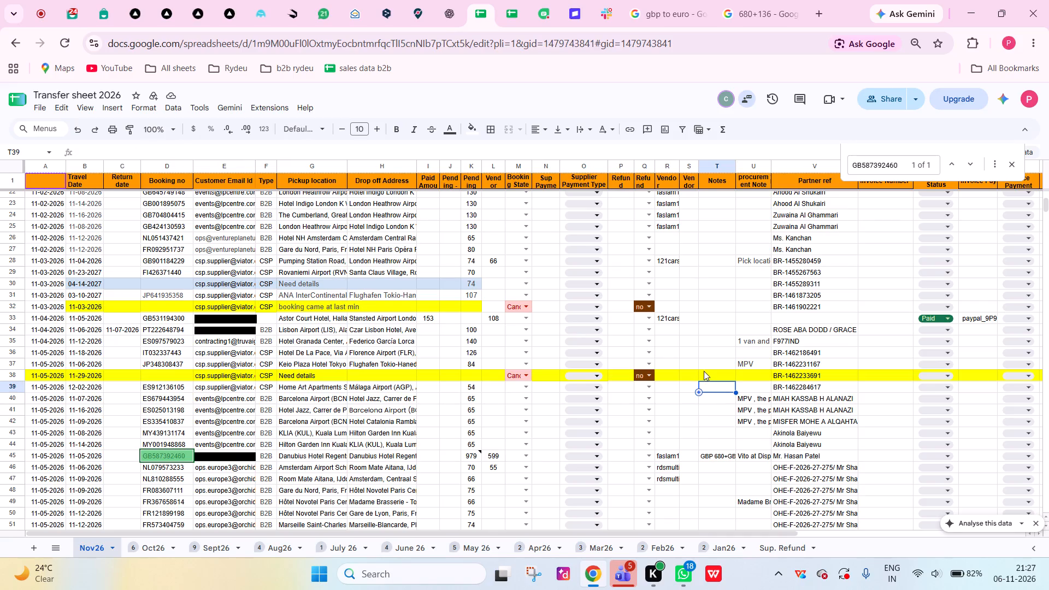
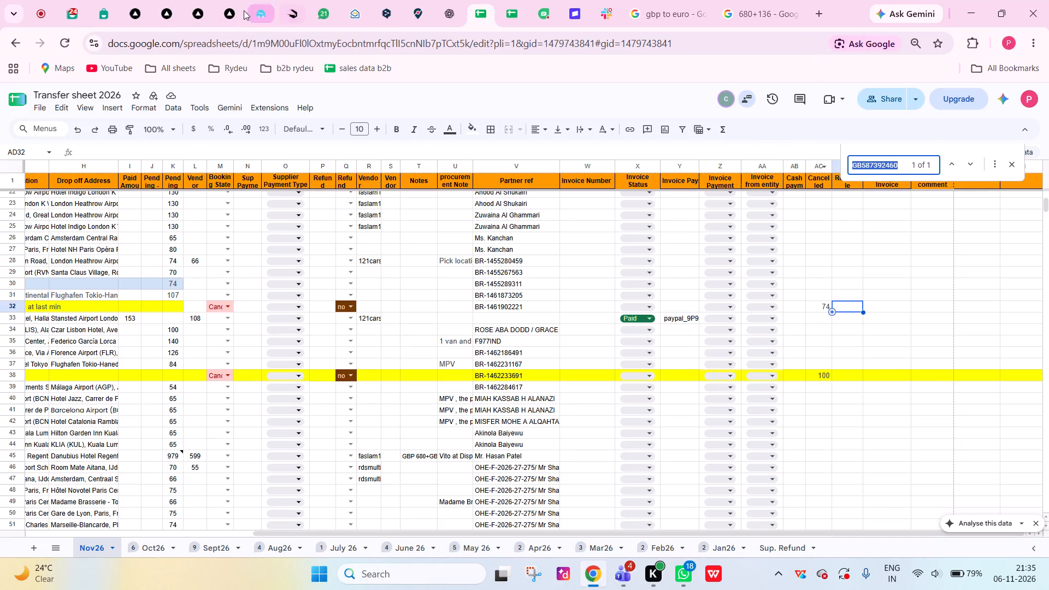
click(244, 10)
click(8, 225)
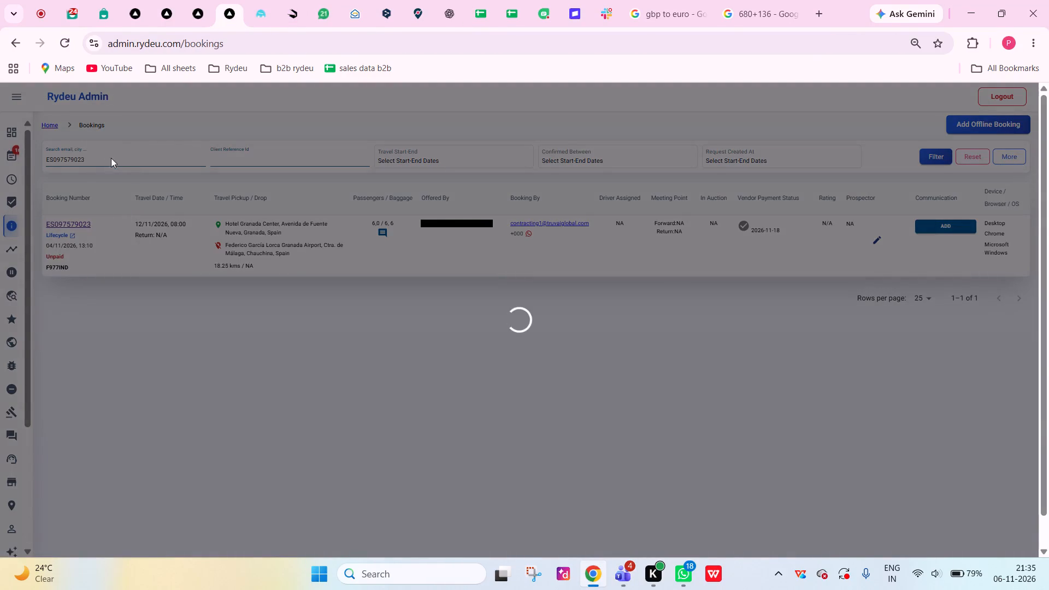
triple_click(104, 155)
key(ctrl+v)
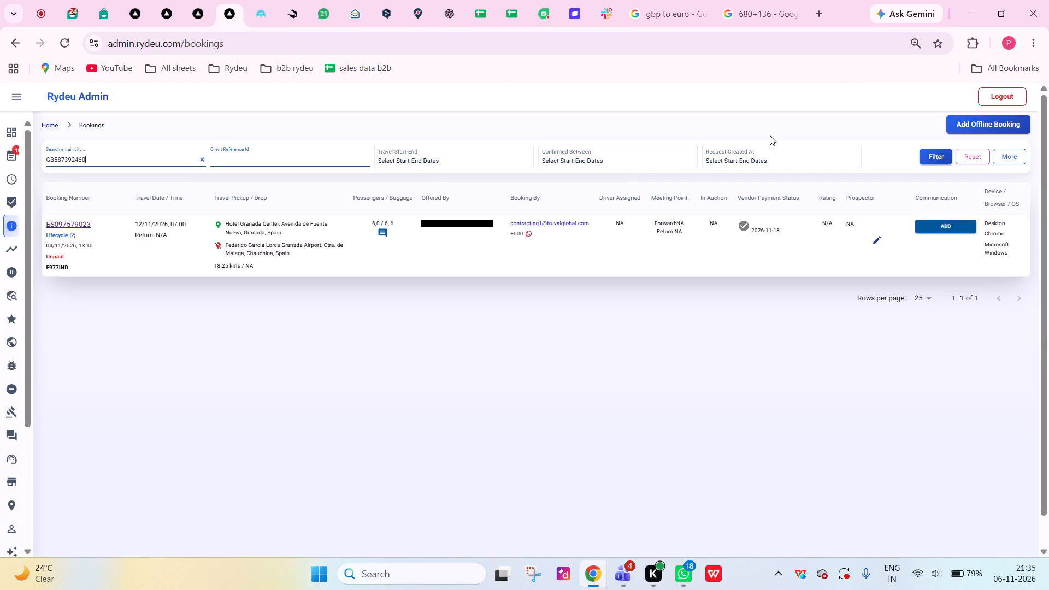
click(931, 157)
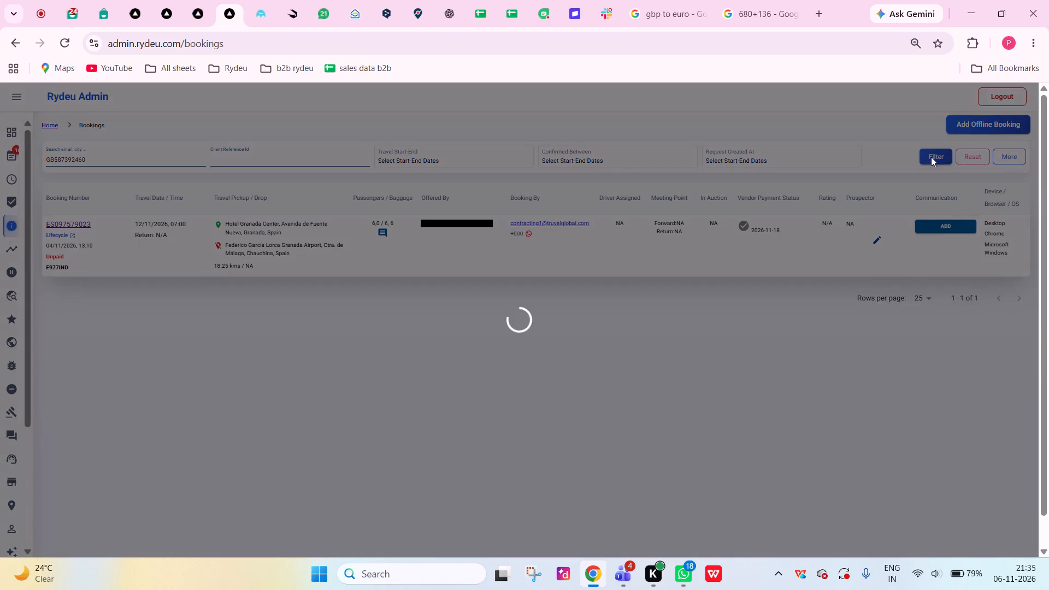
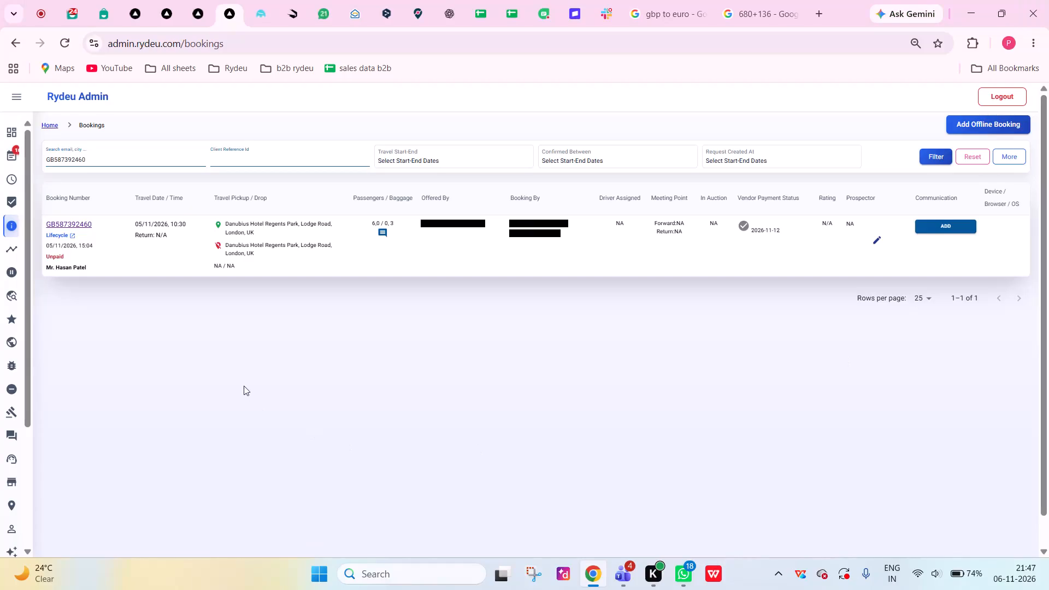
click(84, 223)
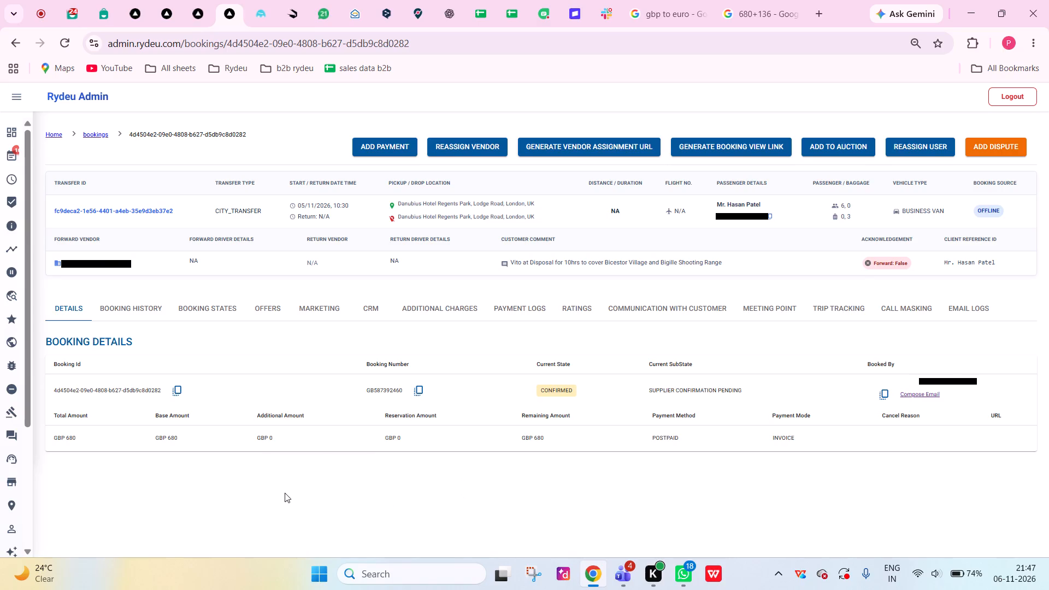
click(444, 309)
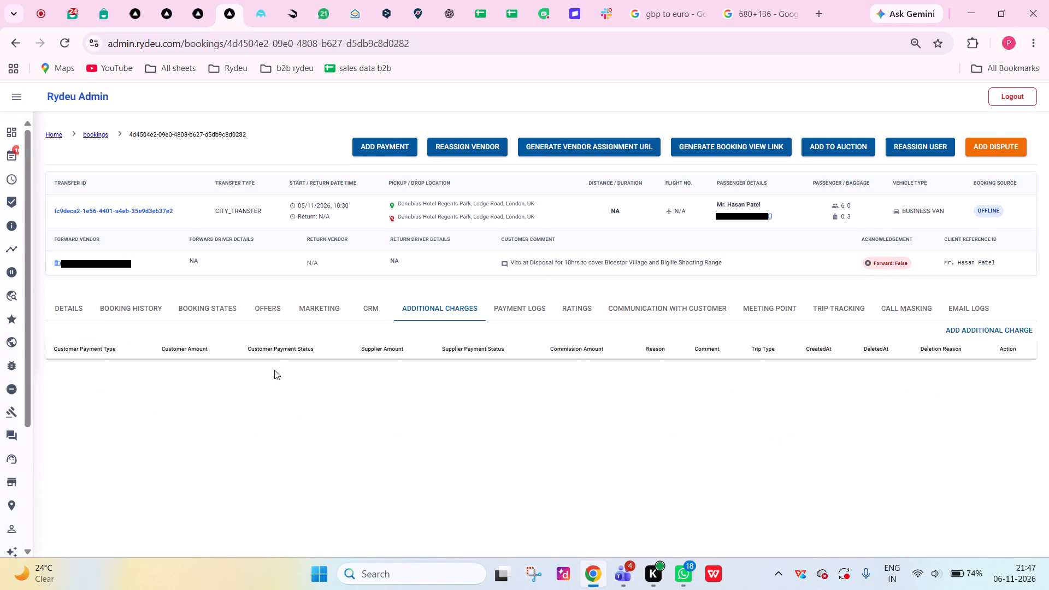
click(967, 332)
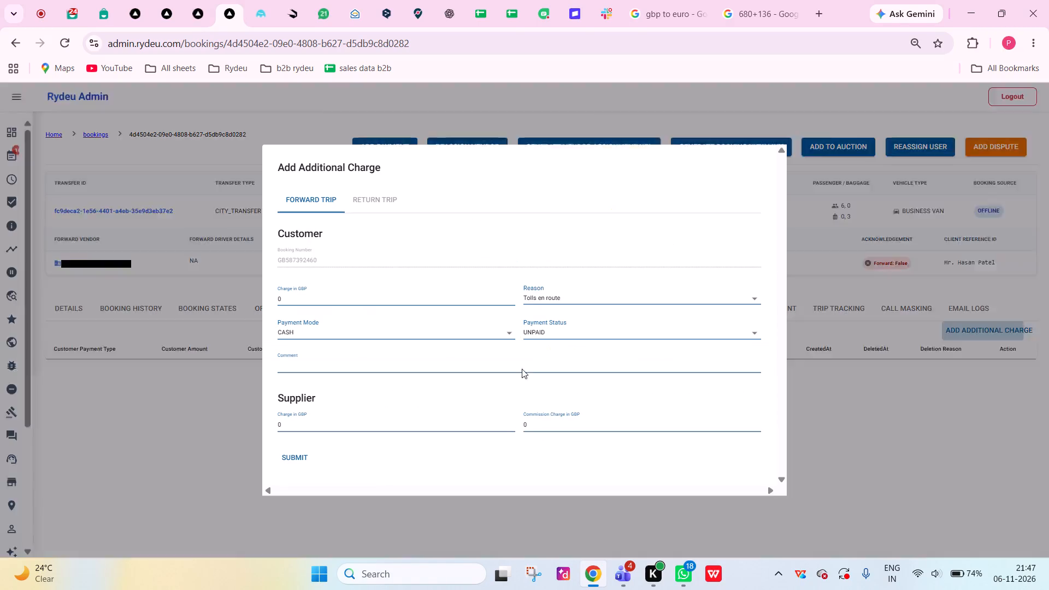
click(290, 300)
text(136)
key(BackSpace)
key(BackSpace)
key(BackSpace)
key(BackSpace)
key(BackSpace)
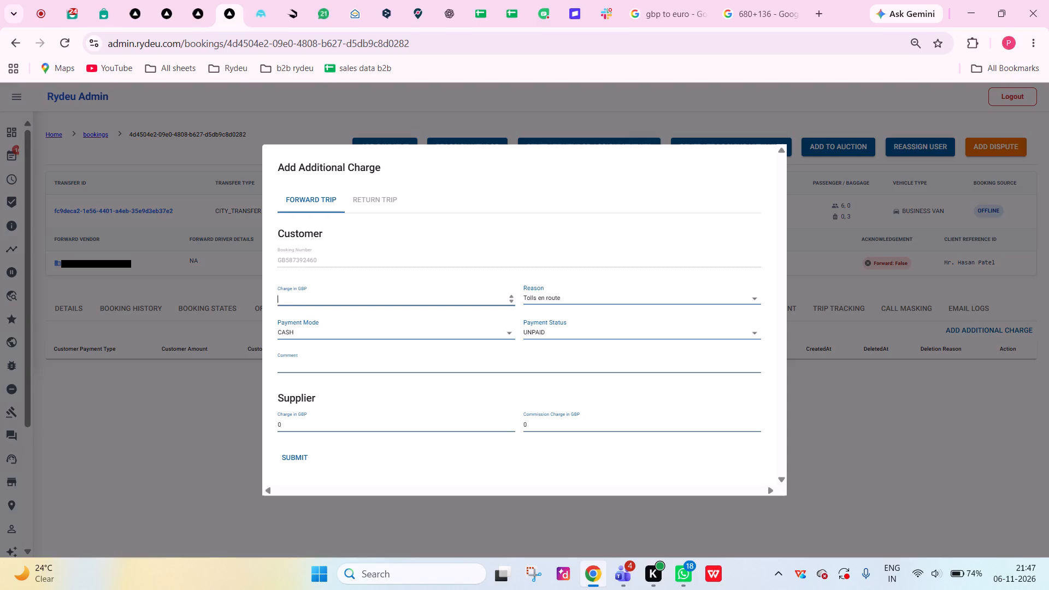
text(136)
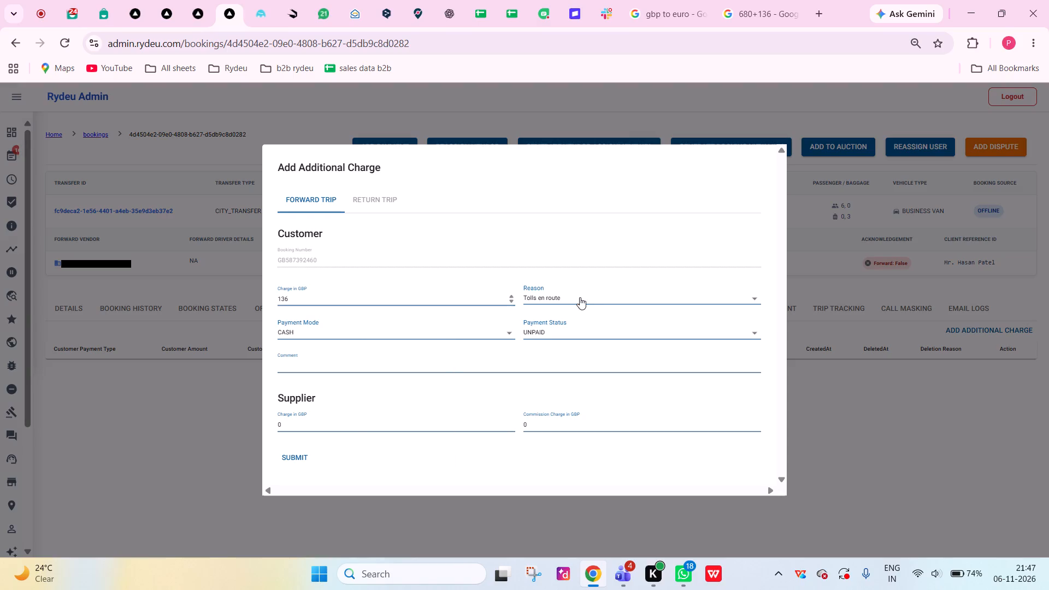
click(567, 297)
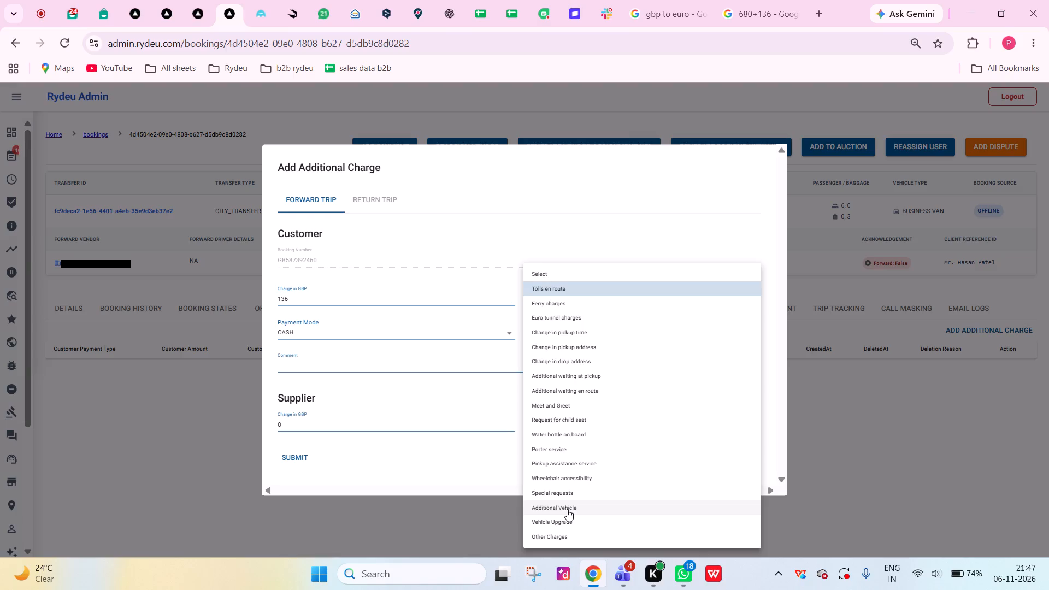
click(584, 393)
click(305, 332)
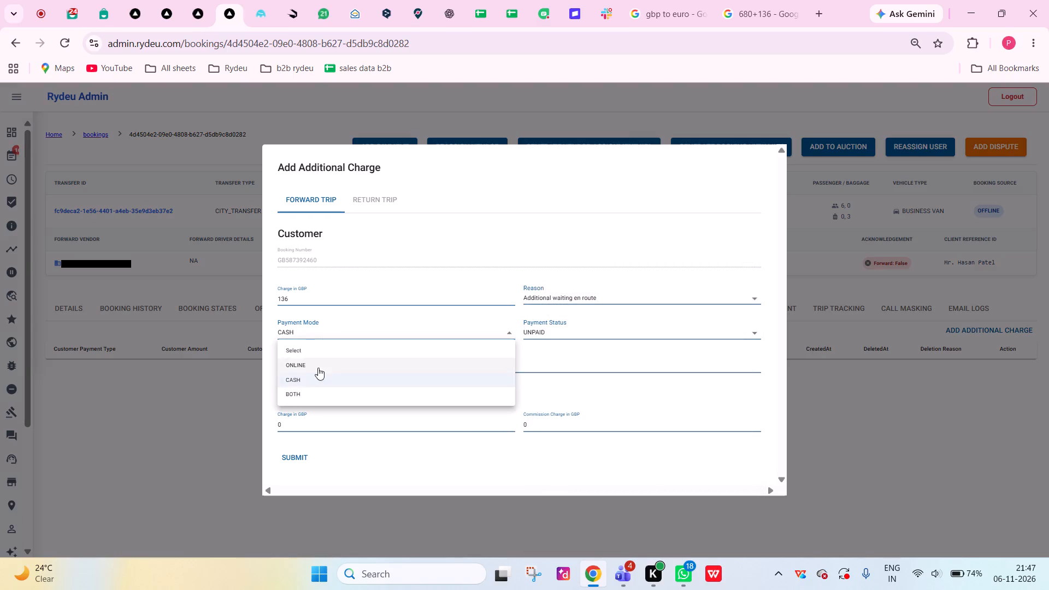
click(314, 363)
click(297, 456)
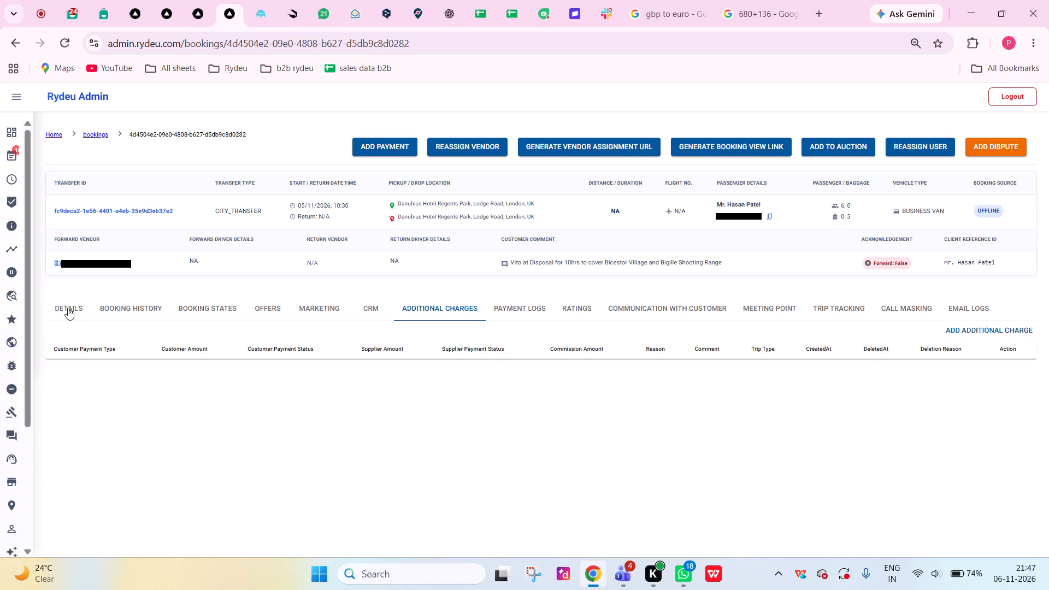
Return to the booking's details and reload the page to check its amounts.
click(68, 308)
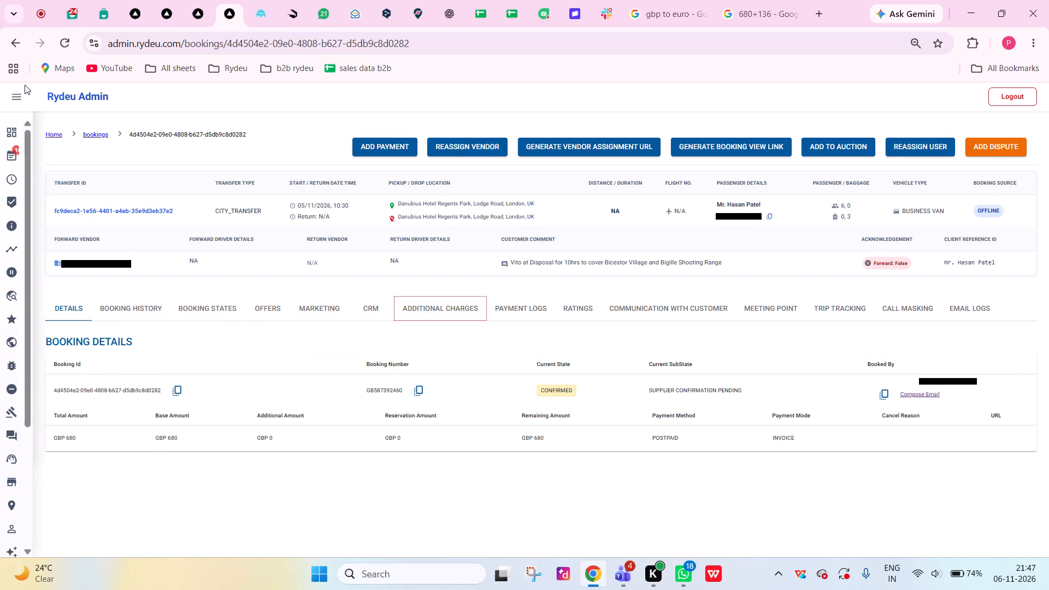
click(67, 44)
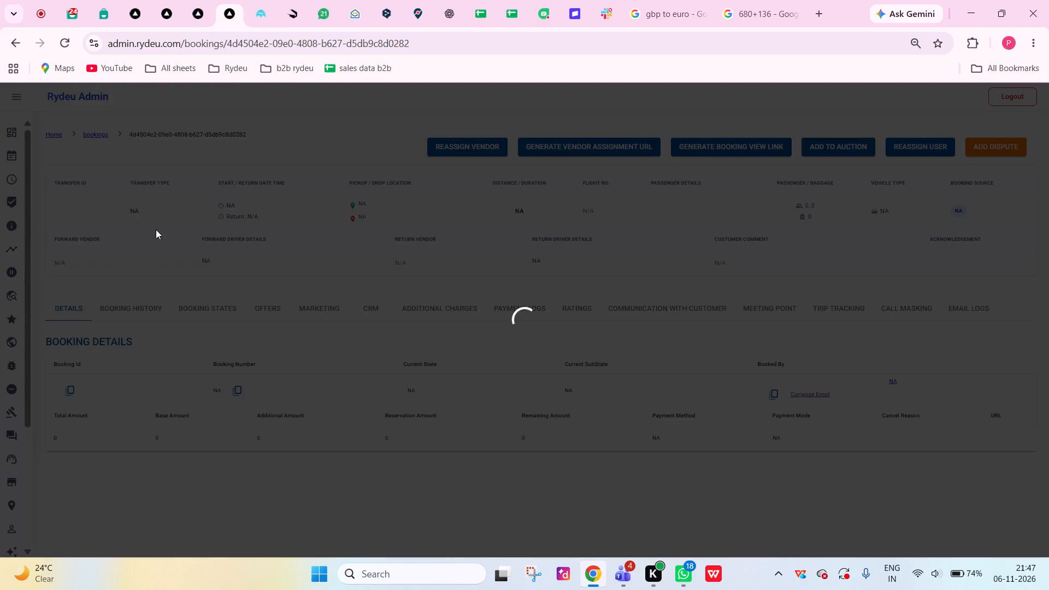
Return to the bookings list and reset its search filter.
click(13, 222)
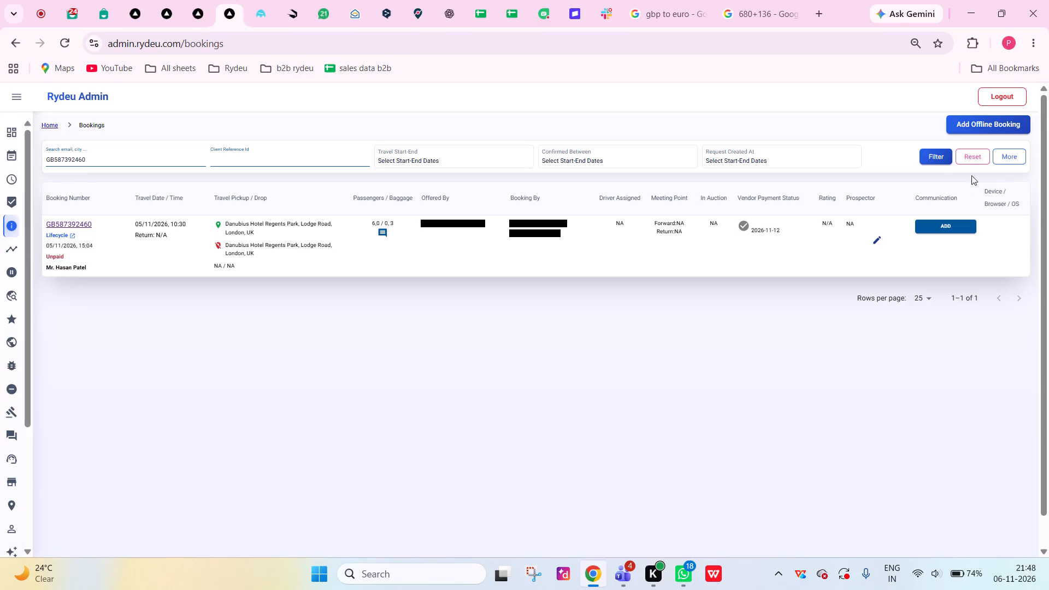
click(973, 161)
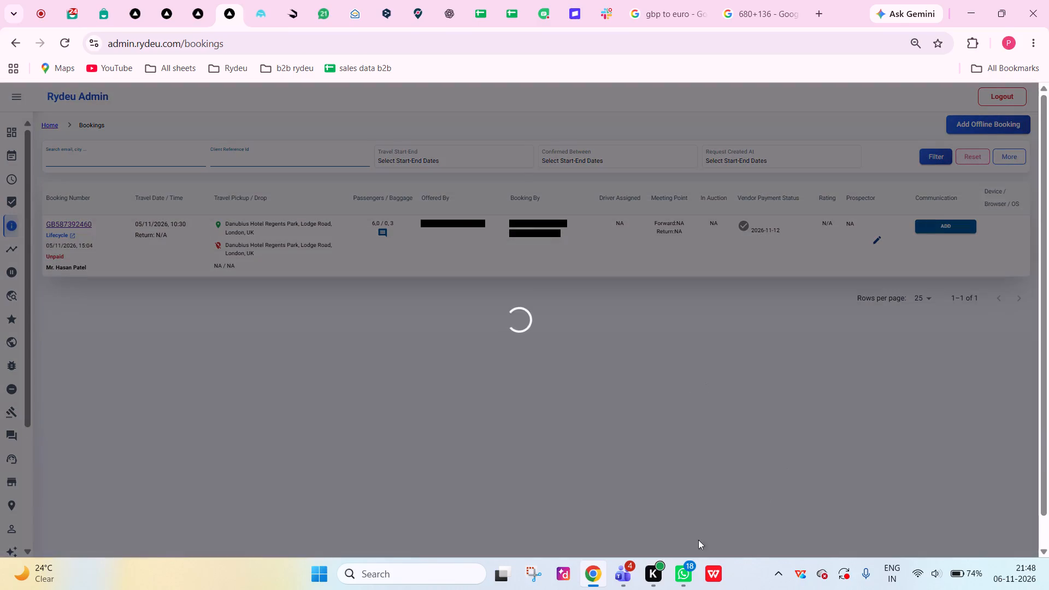
click(166, 17)
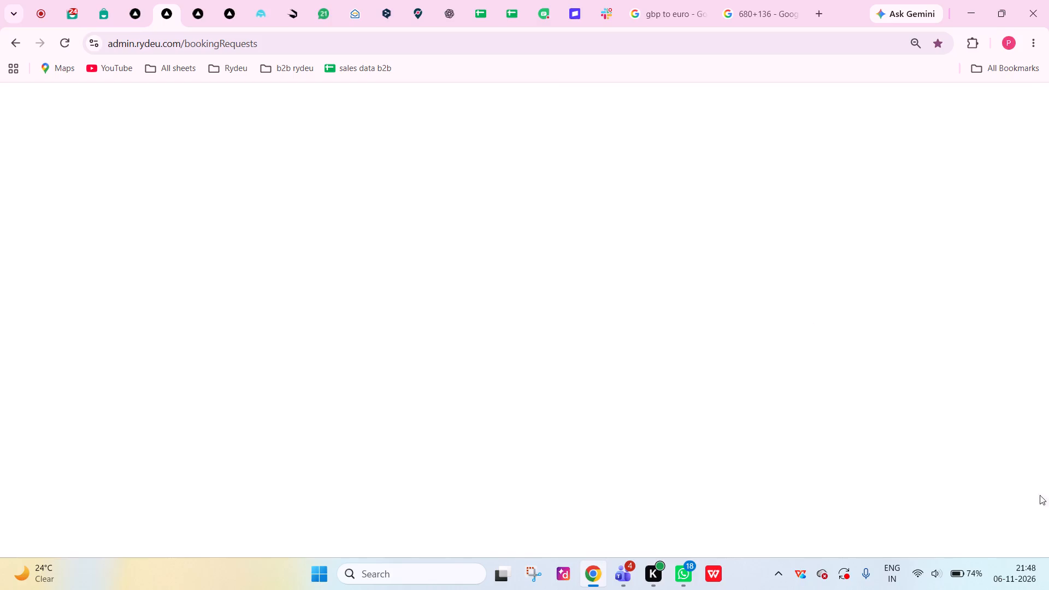
click(54, 268)
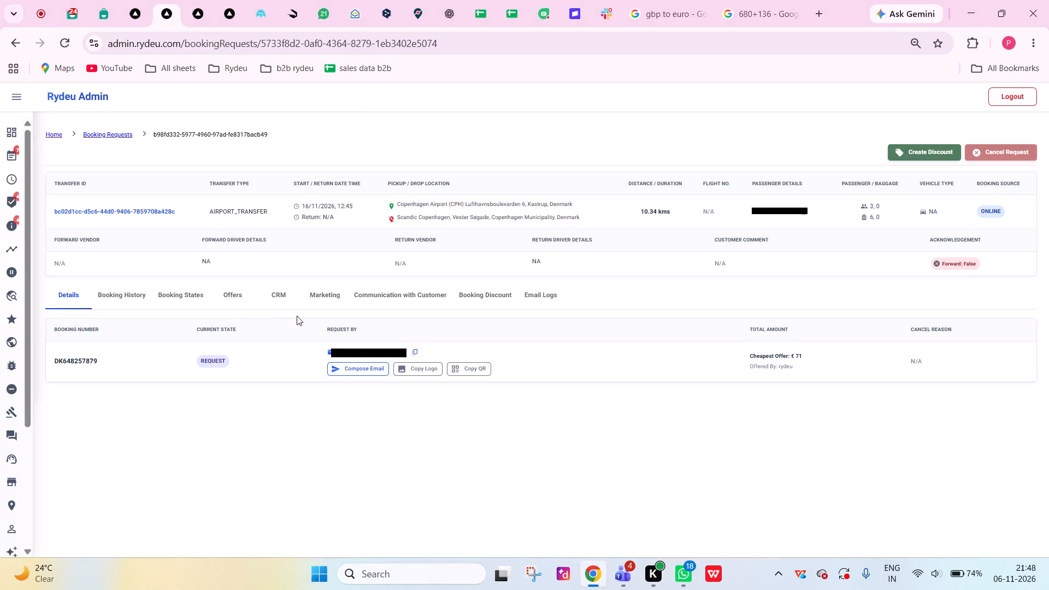
Open the Create a Quote form from the booking's offers and examine its vehicle and offer price sections.
click(216, 298)
click(995, 321)
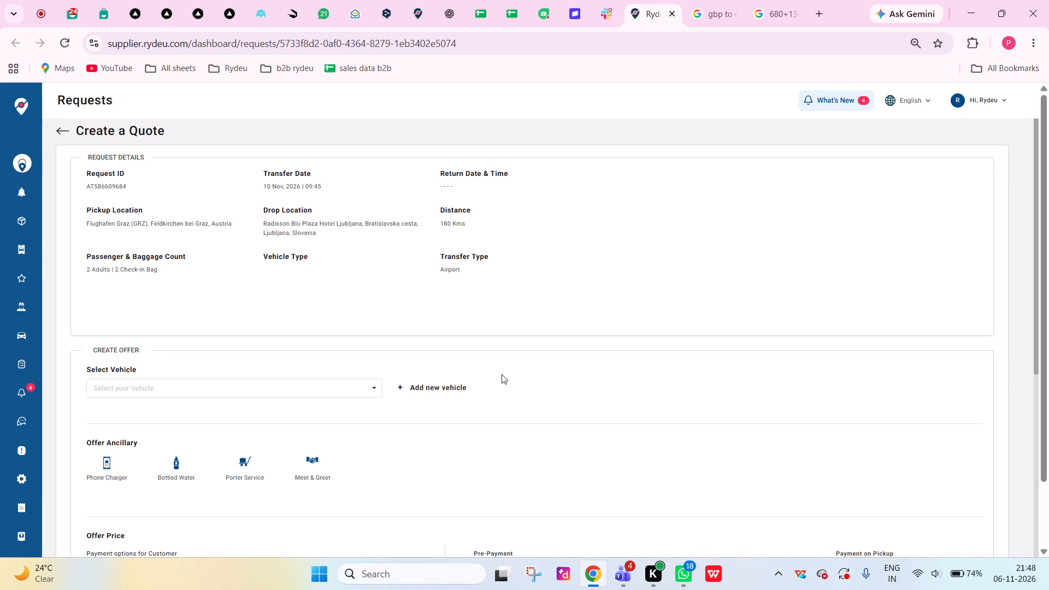
drag(1046, 342, 1048, 441)
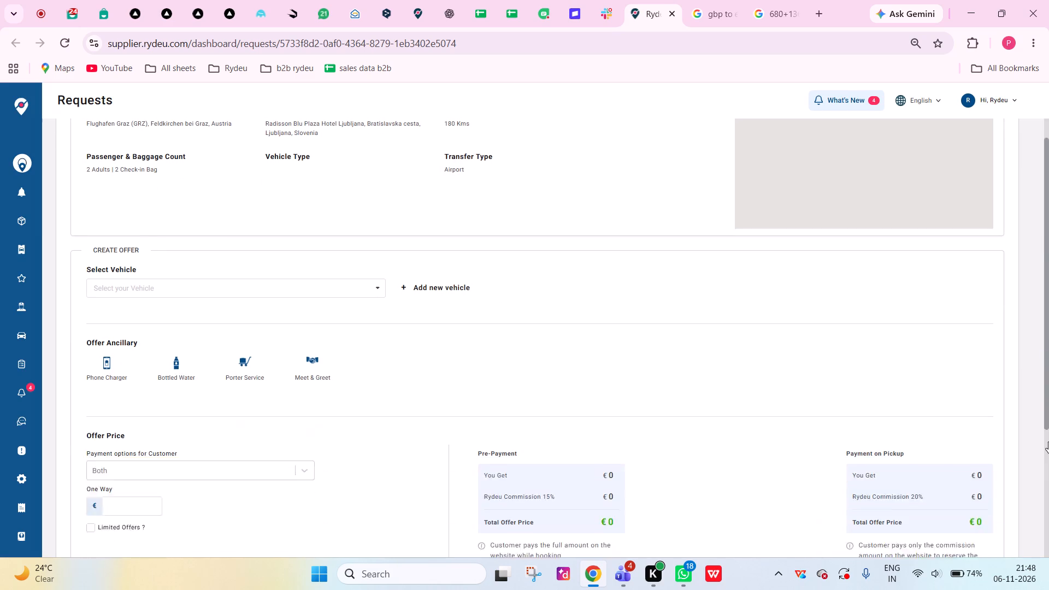
drag(1048, 441, 1048, 480)
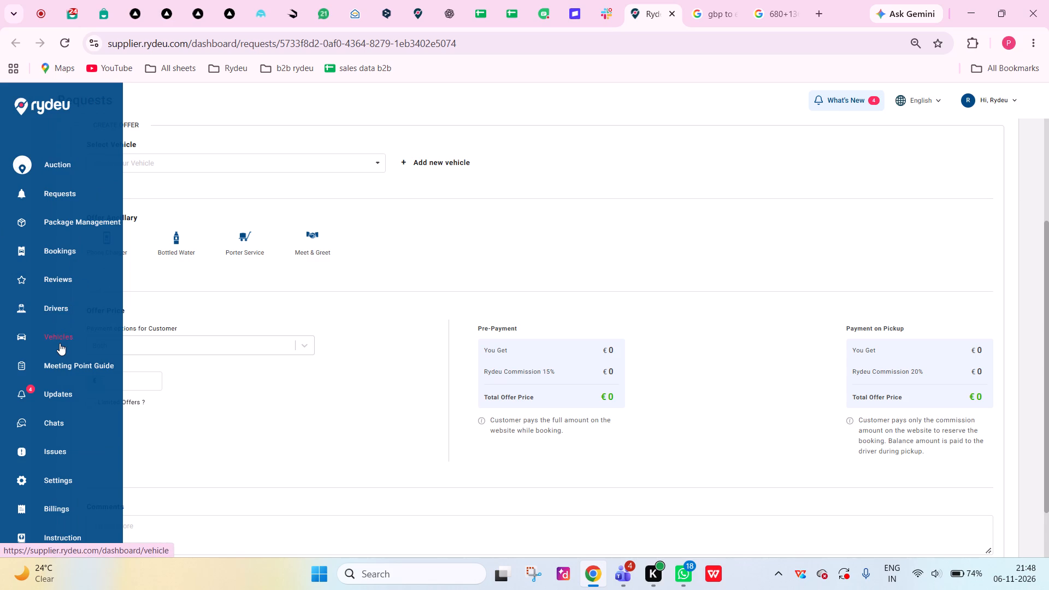
Copy the first photo of the Opel Vivaro 2019 from the supplier's vehicles.
click(60, 343)
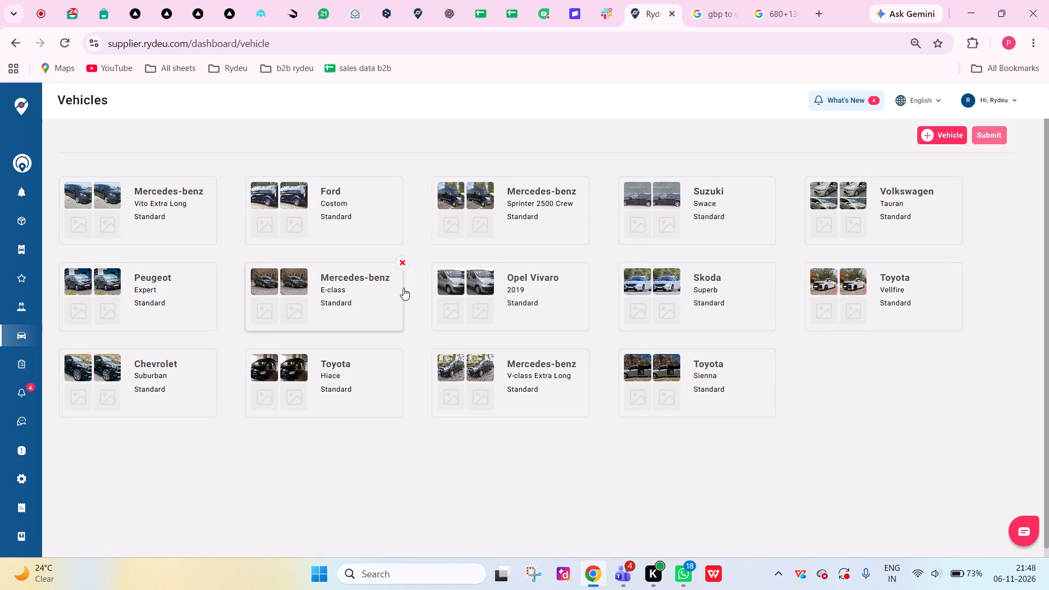
click(449, 279)
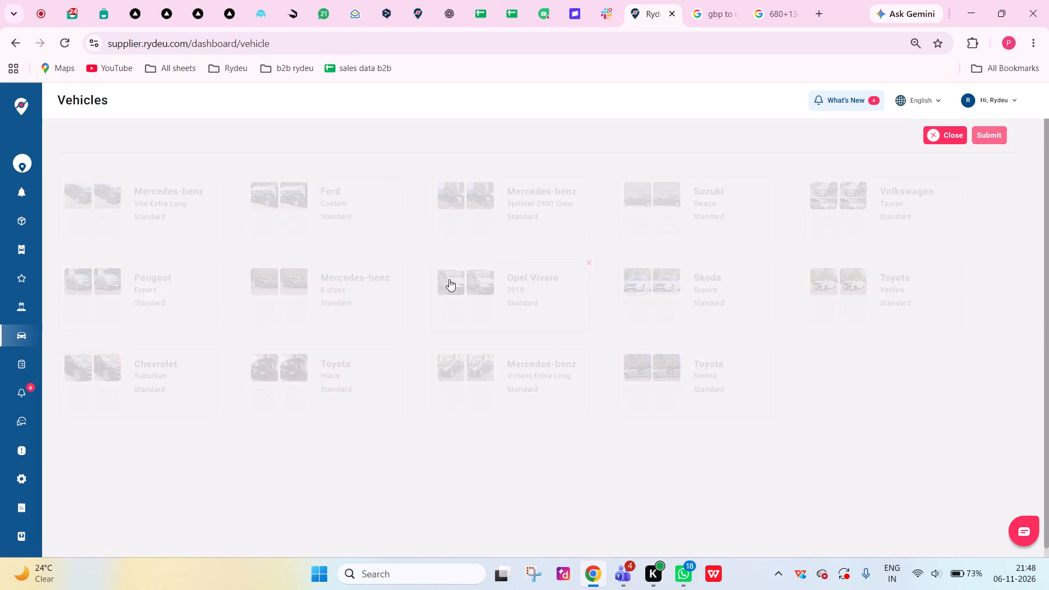
click(107, 346)
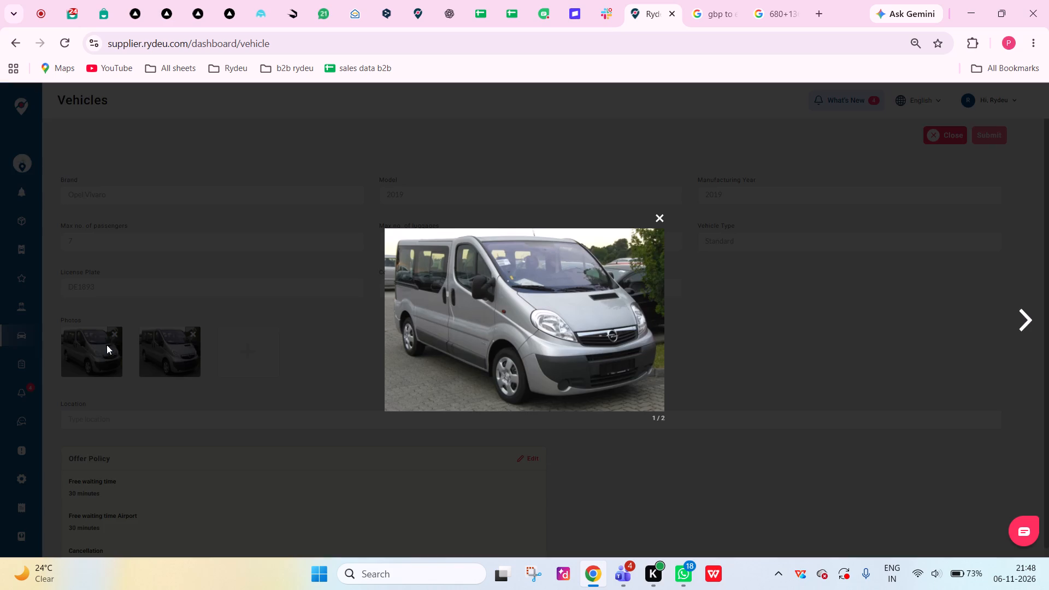
right_click(452, 323)
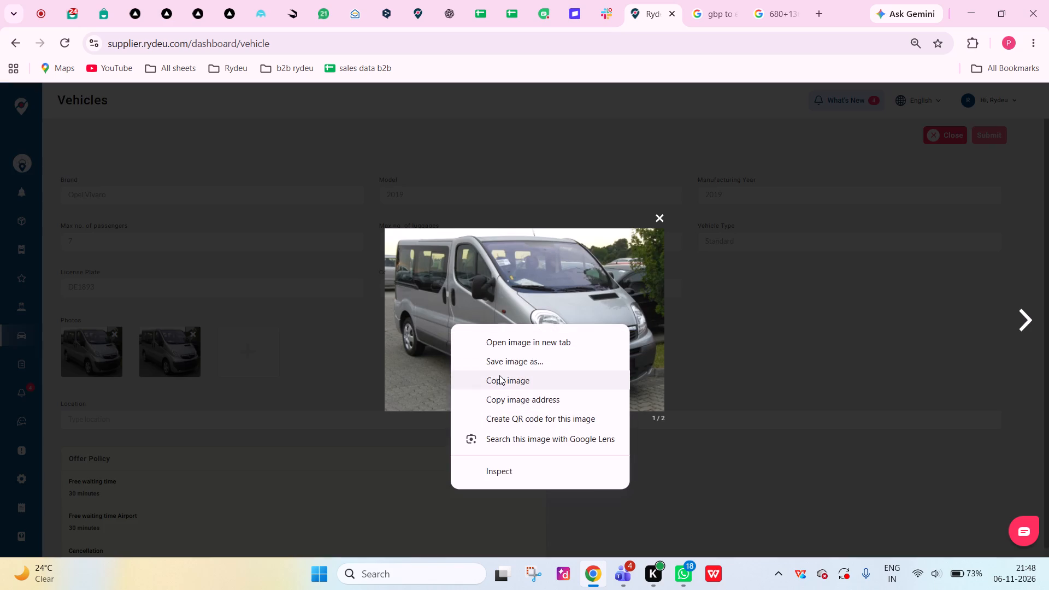
click(499, 375)
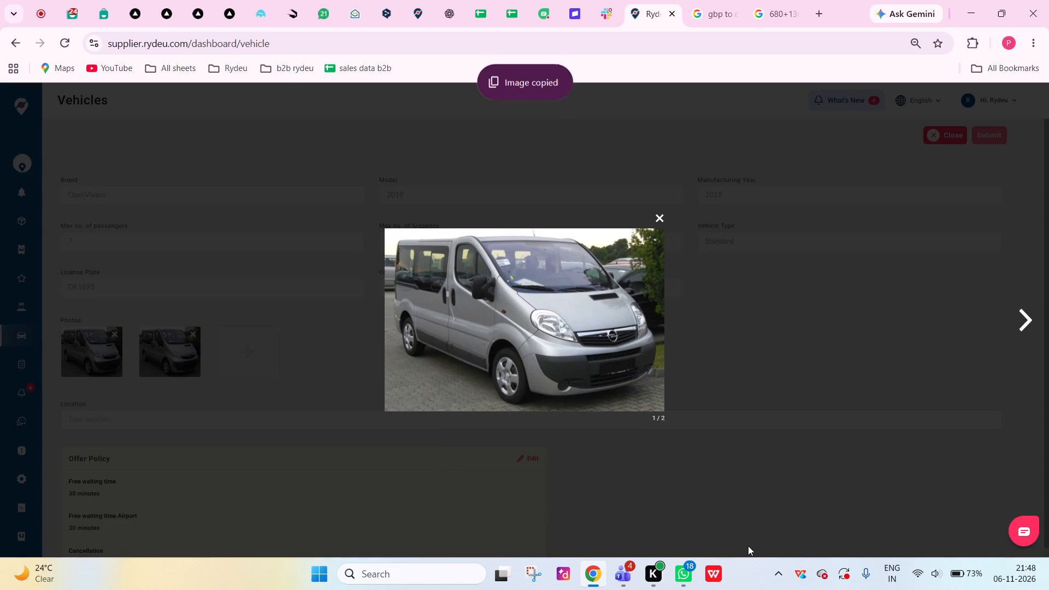
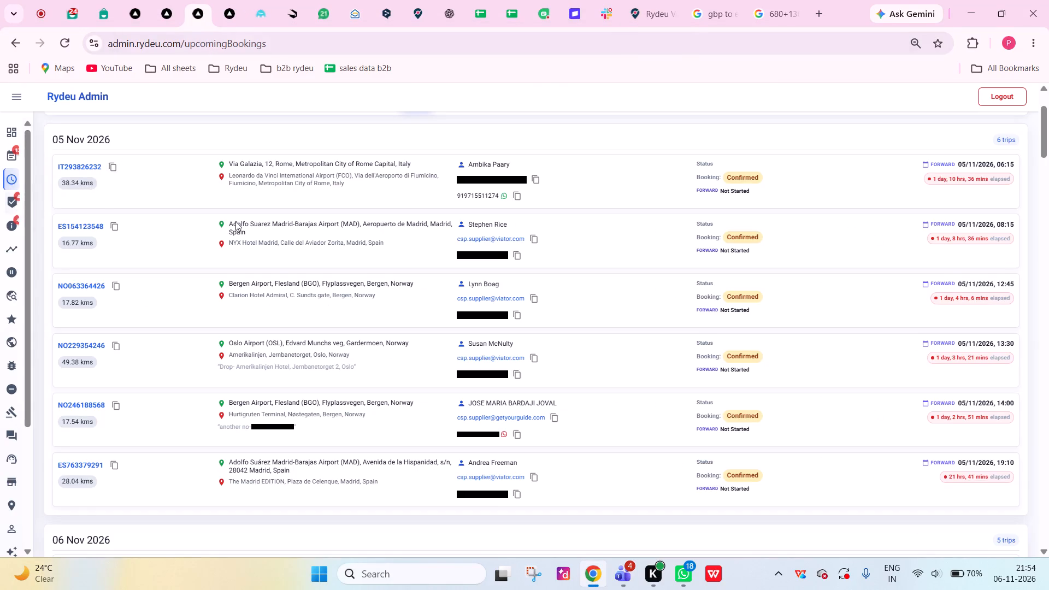
Reload the upcoming bookings page to refresh its list of trips.
click(67, 38)
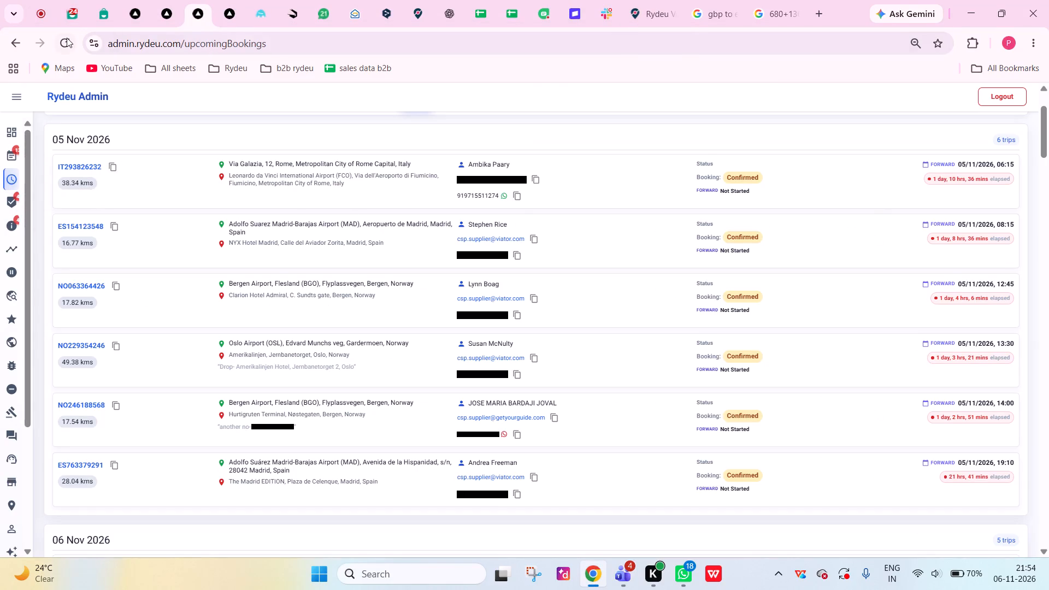
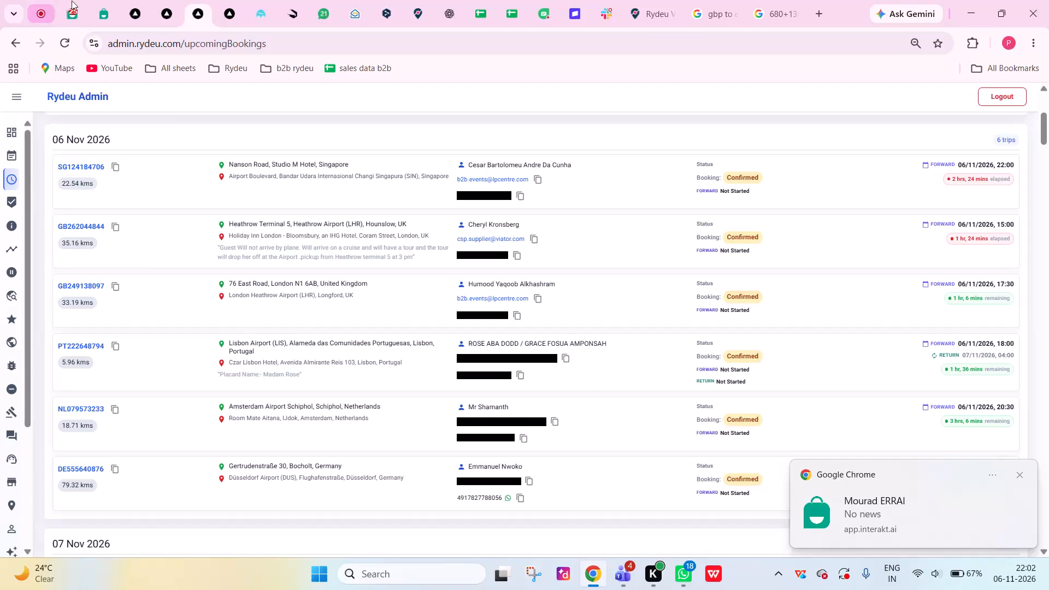
Switch to the Interakt inbox, open the newest customer chat at the top of the open chats, and review its message history.
click(72, 1)
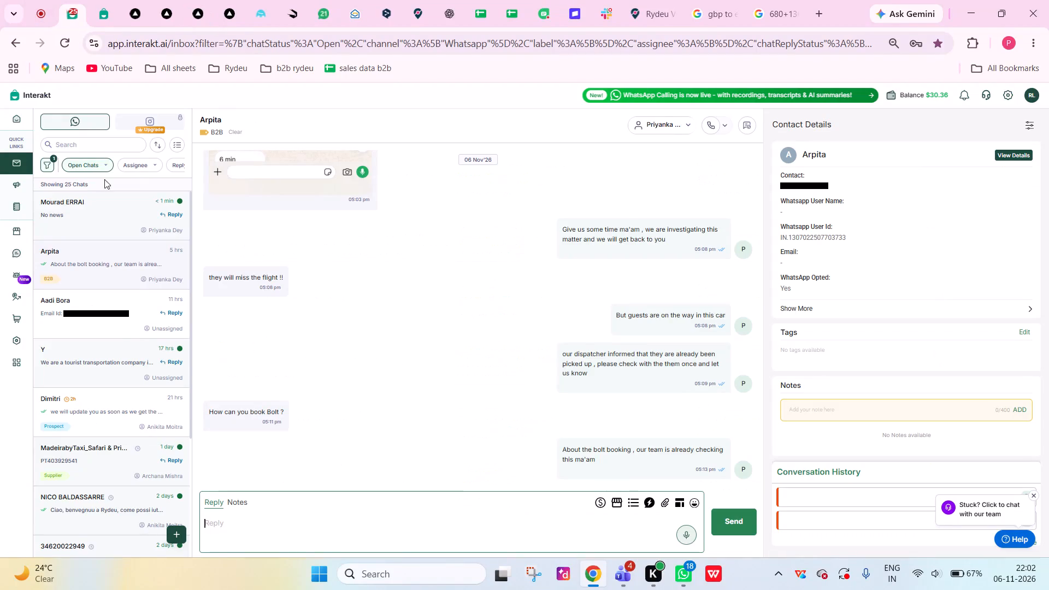
click(130, 208)
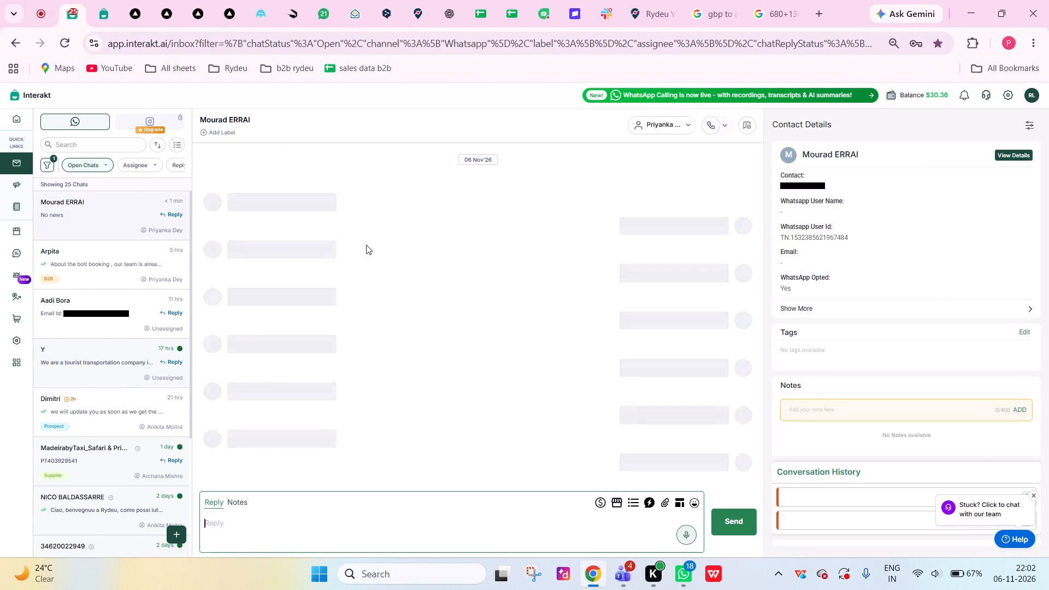
scroll(451, 377, down, 3)
scroll(451, 377, up, 1)
scroll(451, 377, down, 1)
scroll(451, 377, up, 1)
scroll(451, 377, down, 2)
scroll(451, 377, up, 1)
scroll(451, 377, down, 1)
scroll(451, 377, up, 1)
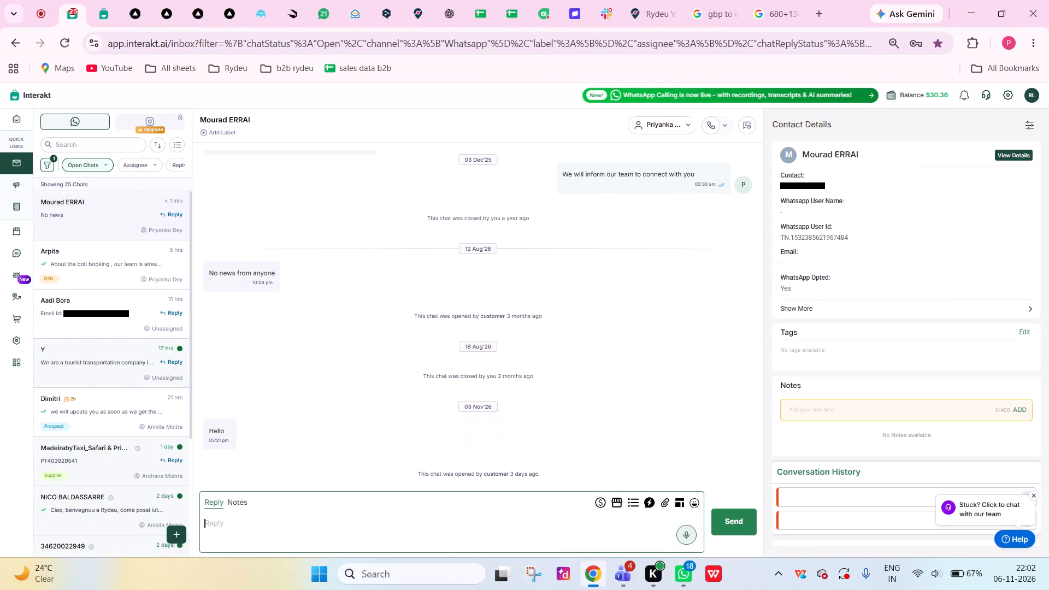
scroll(451, 377, down, 1)
scroll(451, 377, up, 1)
scroll(451, 377, down, 1)
scroll(451, 377, up, 4)
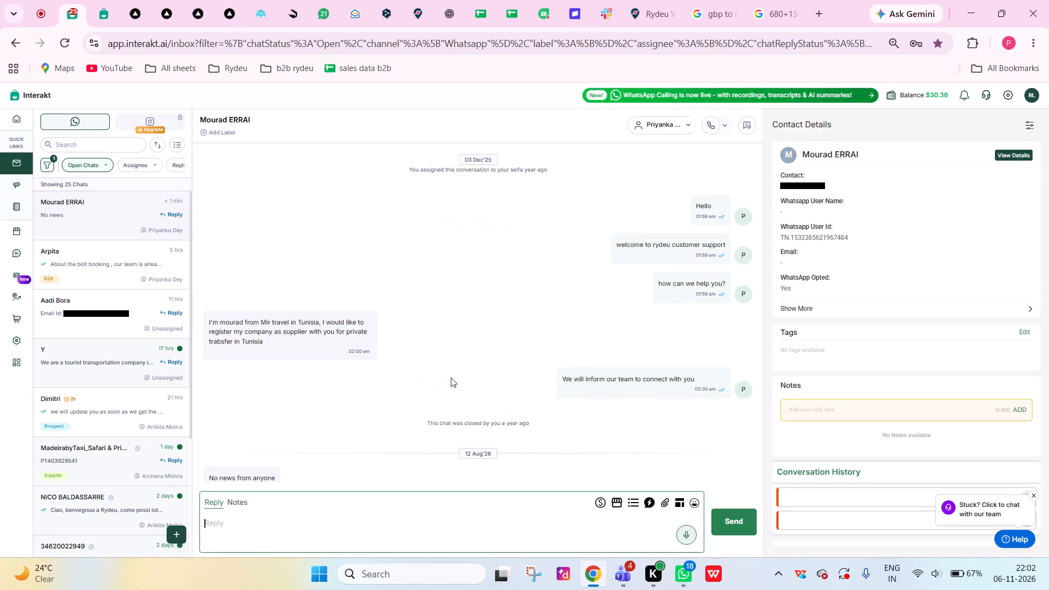